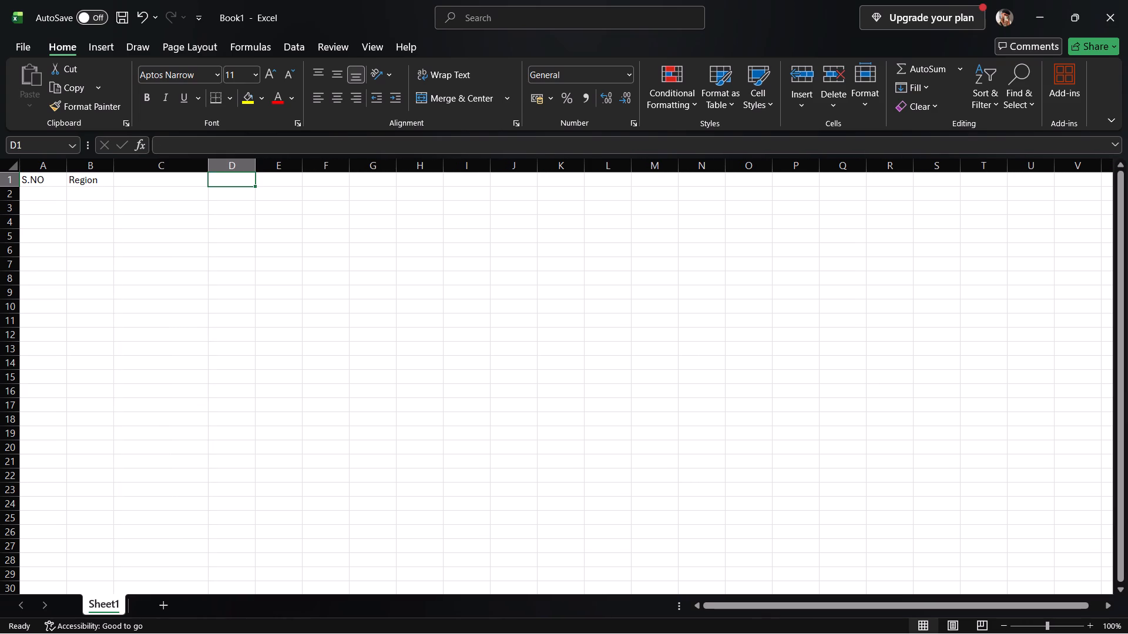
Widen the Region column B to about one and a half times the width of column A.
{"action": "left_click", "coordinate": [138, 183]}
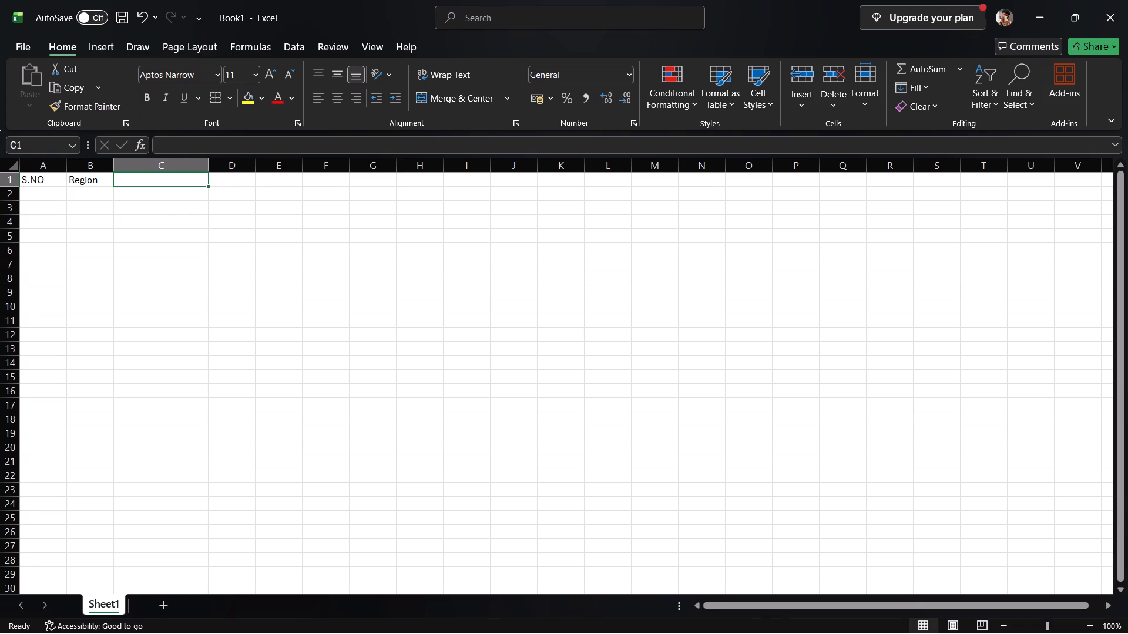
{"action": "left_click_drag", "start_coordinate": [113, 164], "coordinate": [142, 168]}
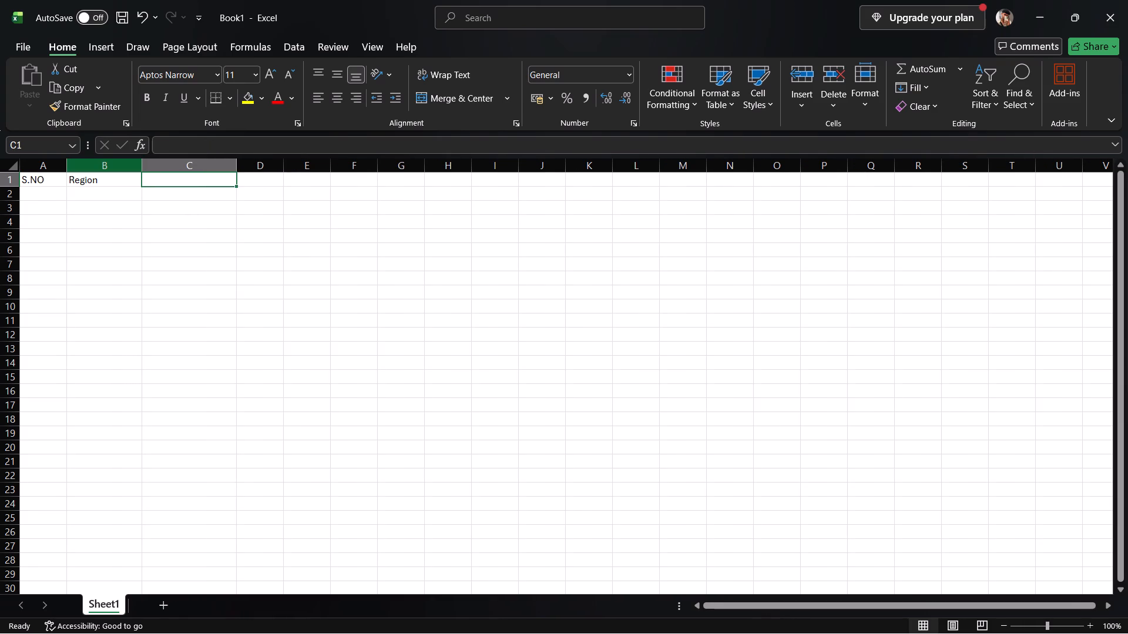
Enter the heading "Availability Zones" in cell C1.
{"action": "left_click", "coordinate": [160, 181]}
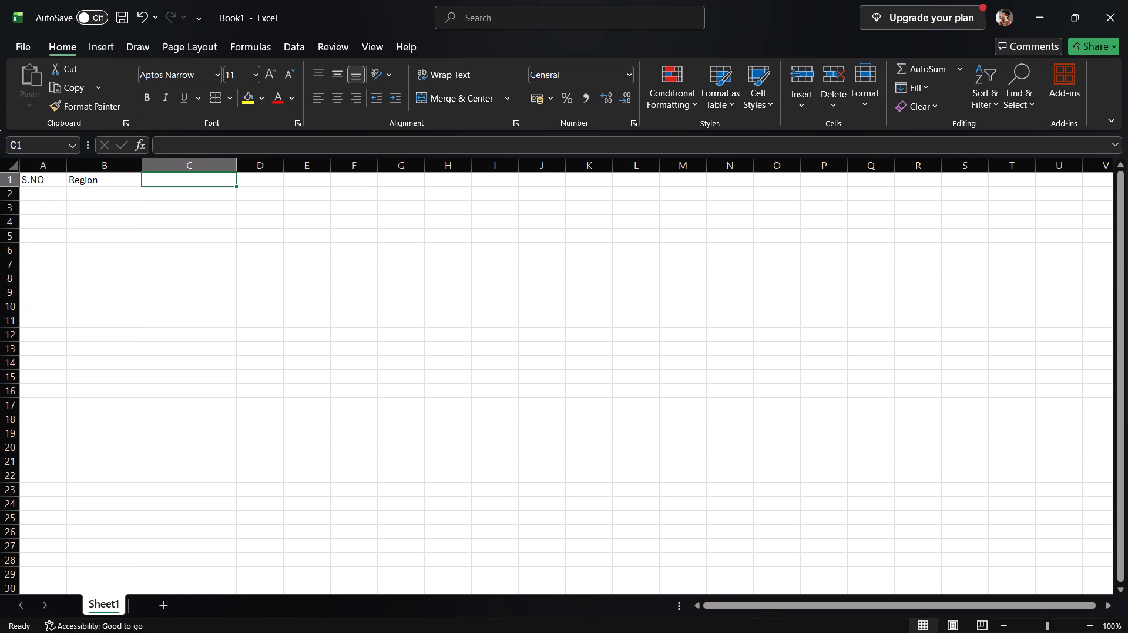
{"action": "key", "text": "a"}
{"action": "type", "text": "va"}
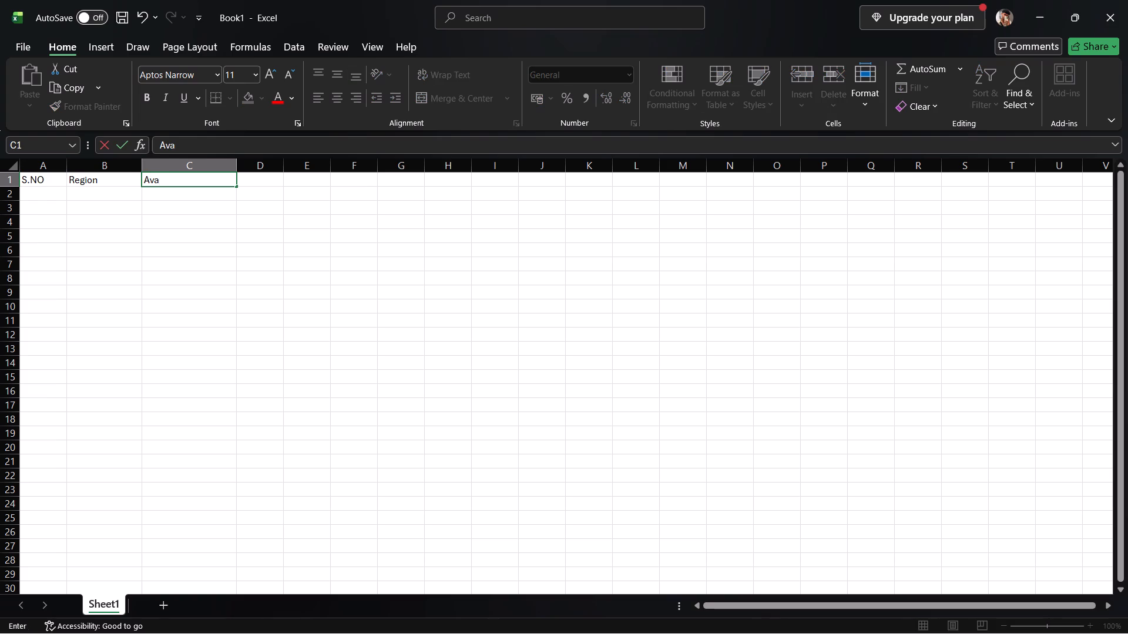
{"action": "key", "text": "i"}
{"action": "key", "text": "BackSpace"}
{"action": "key", "text": "BackSpace"}
{"action": "key", "text": "BackSpace"}
{"action": "key", "text": "BackSpace"}
{"action": "type", "text": "va"}
{"action": "type", "text": "ilab"}
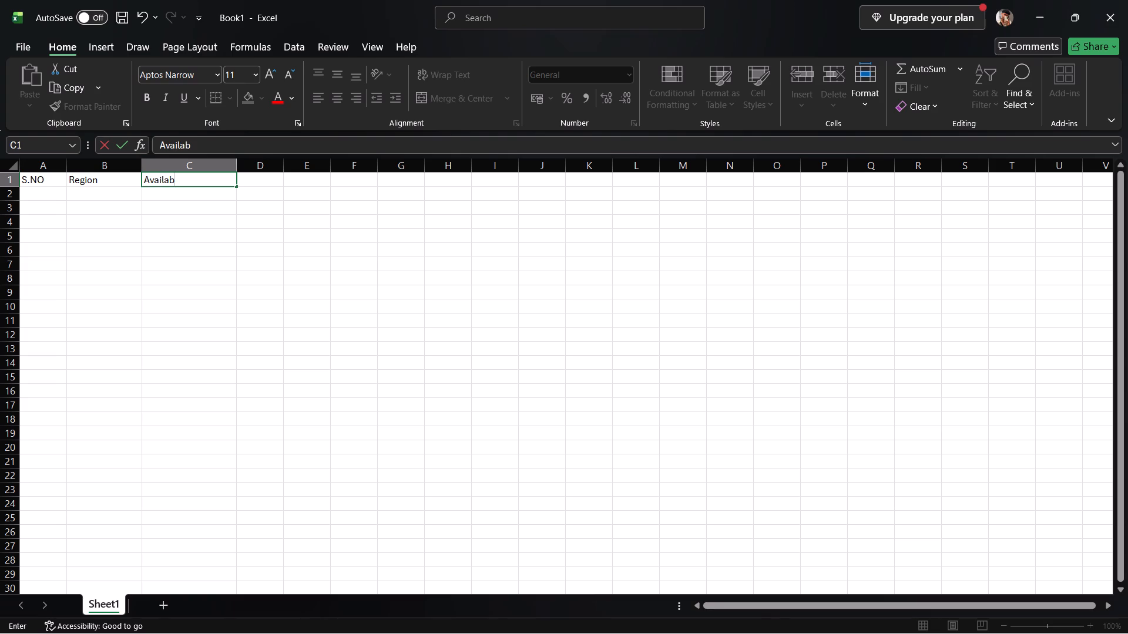
{"action": "type", "text": "ility"}
{"action": "key", "text": "space"}
{"action": "type", "text": "ones"}
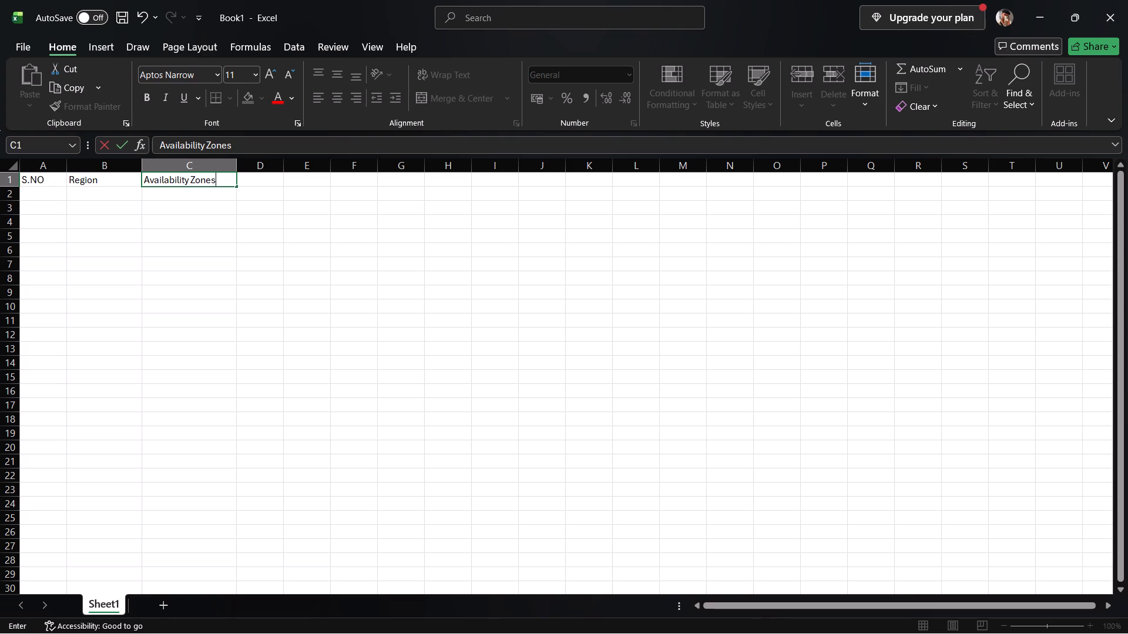
{"action": "left_click", "coordinate": [256, 182]}
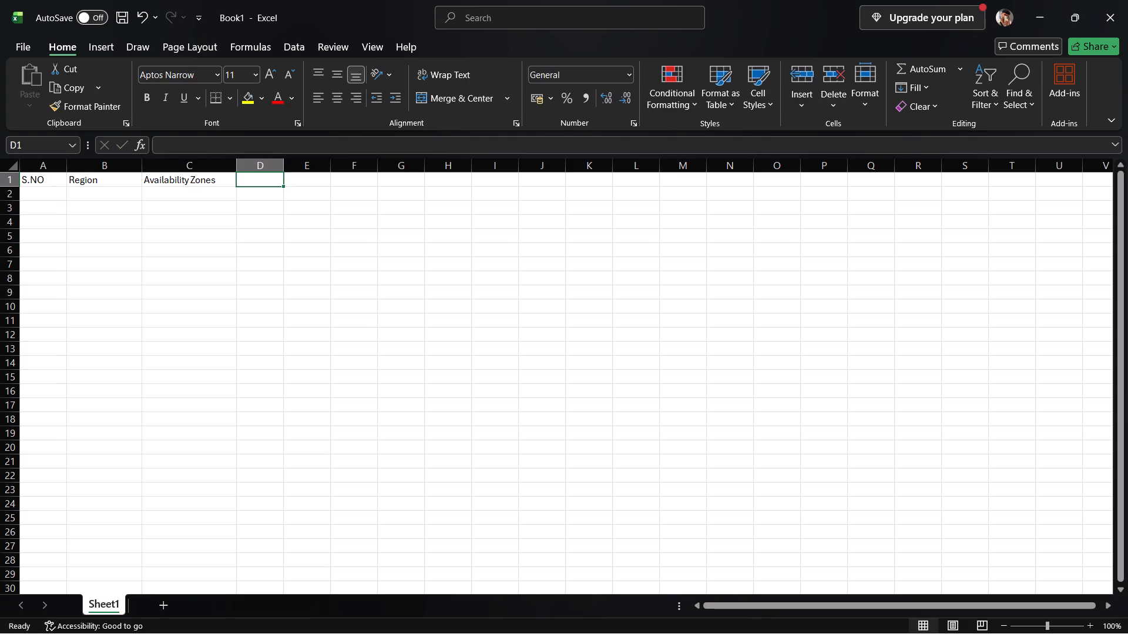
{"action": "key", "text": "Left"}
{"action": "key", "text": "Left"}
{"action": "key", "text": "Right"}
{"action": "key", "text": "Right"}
Widen the Region column B to about twice the width of column A.
{"action": "left_click_drag", "start_coordinate": [141, 168], "coordinate": [162, 166]}
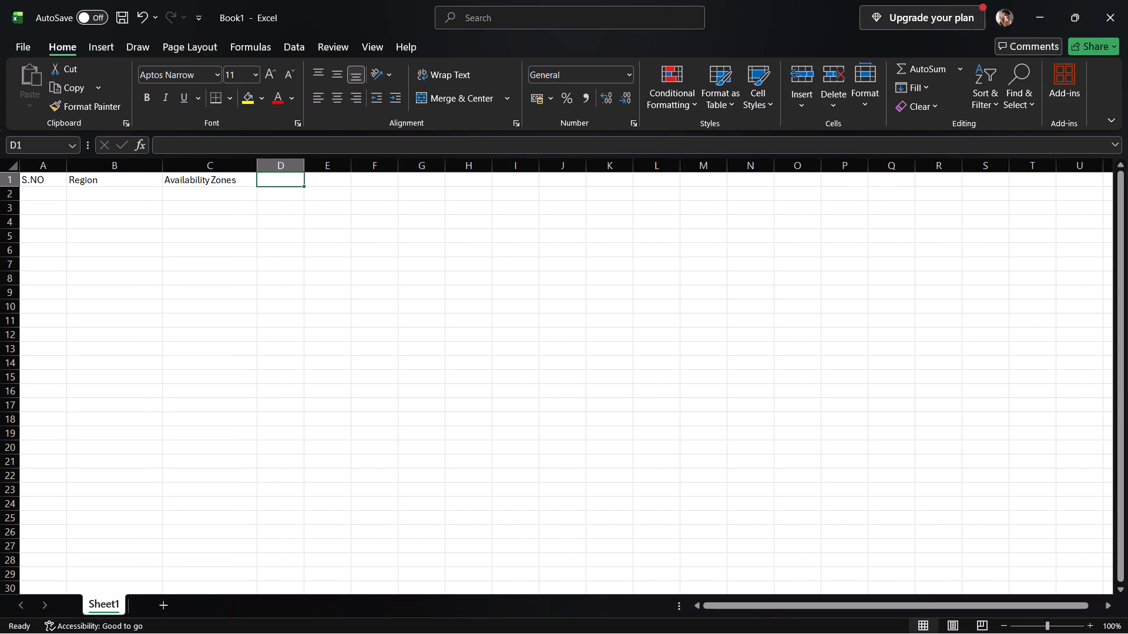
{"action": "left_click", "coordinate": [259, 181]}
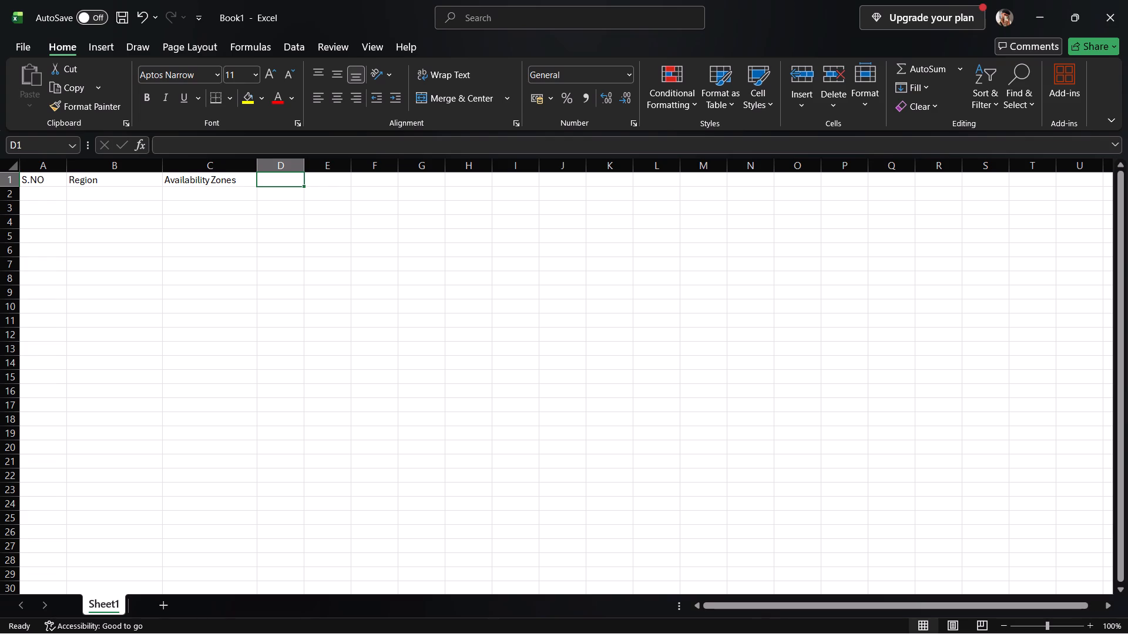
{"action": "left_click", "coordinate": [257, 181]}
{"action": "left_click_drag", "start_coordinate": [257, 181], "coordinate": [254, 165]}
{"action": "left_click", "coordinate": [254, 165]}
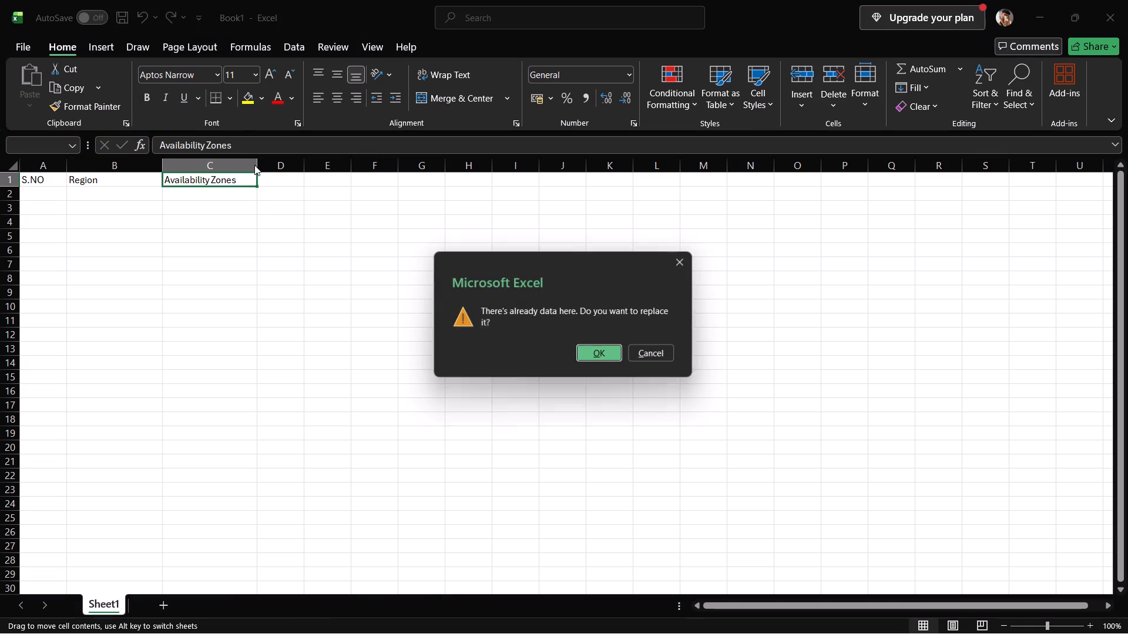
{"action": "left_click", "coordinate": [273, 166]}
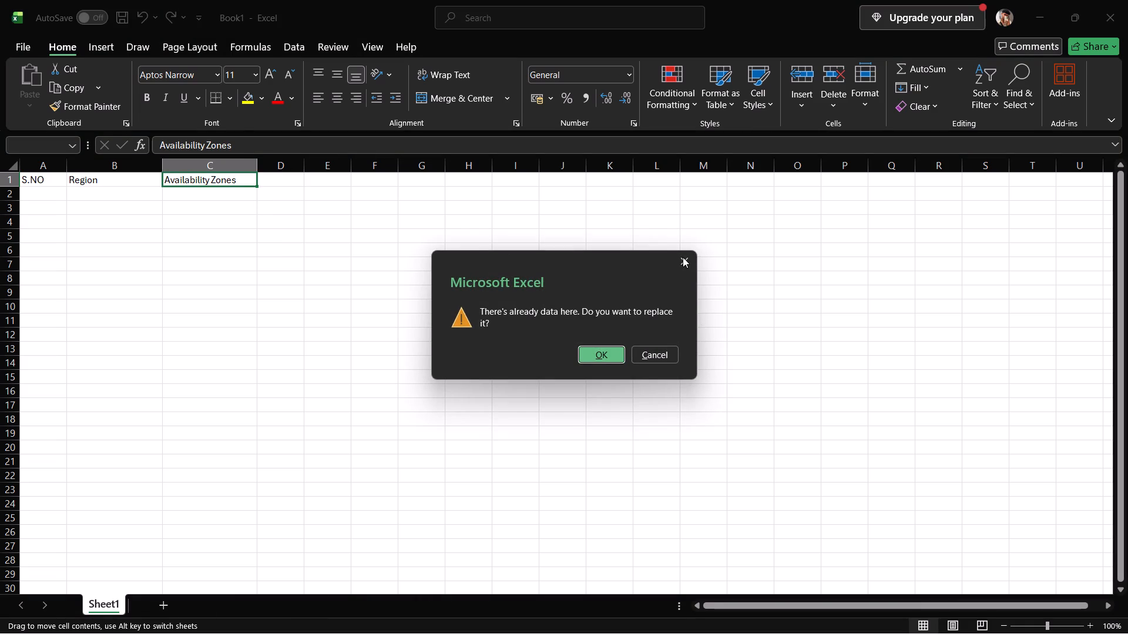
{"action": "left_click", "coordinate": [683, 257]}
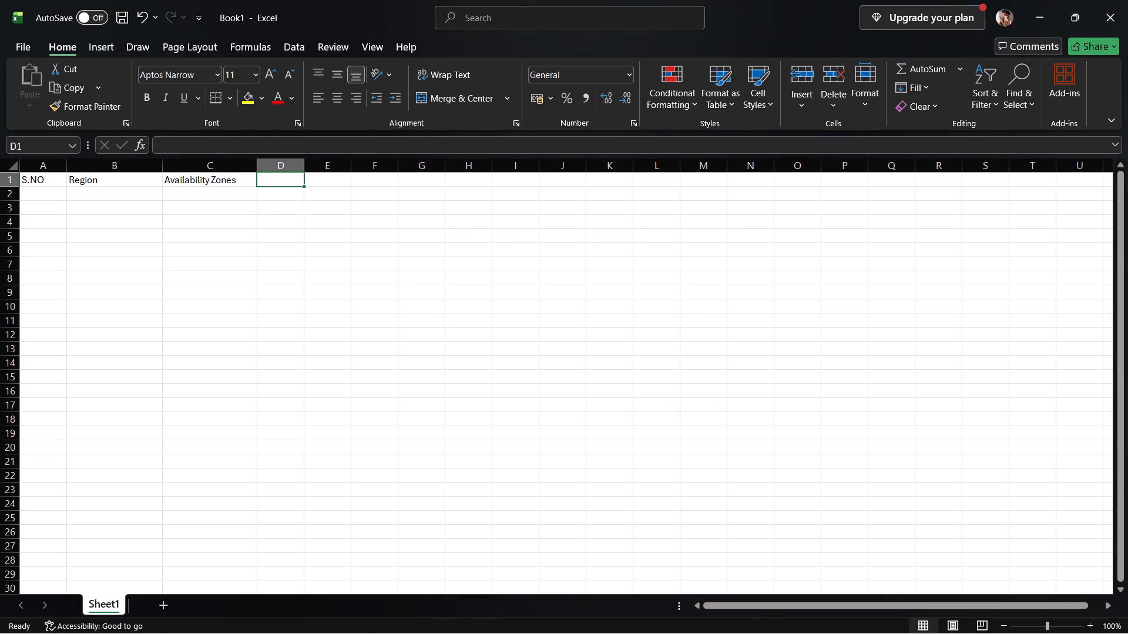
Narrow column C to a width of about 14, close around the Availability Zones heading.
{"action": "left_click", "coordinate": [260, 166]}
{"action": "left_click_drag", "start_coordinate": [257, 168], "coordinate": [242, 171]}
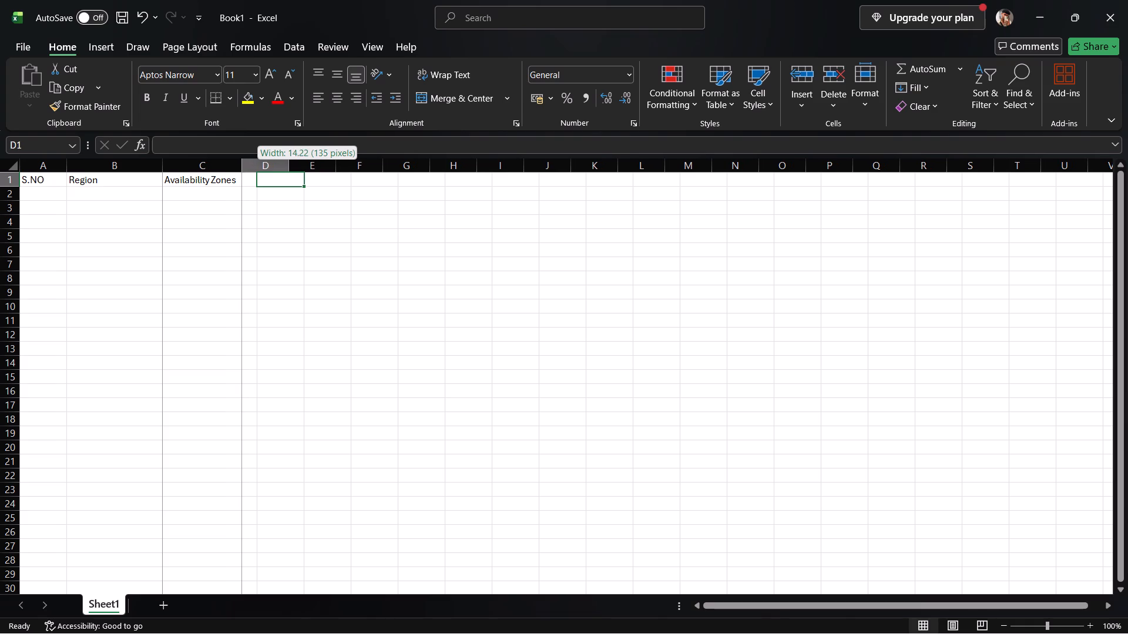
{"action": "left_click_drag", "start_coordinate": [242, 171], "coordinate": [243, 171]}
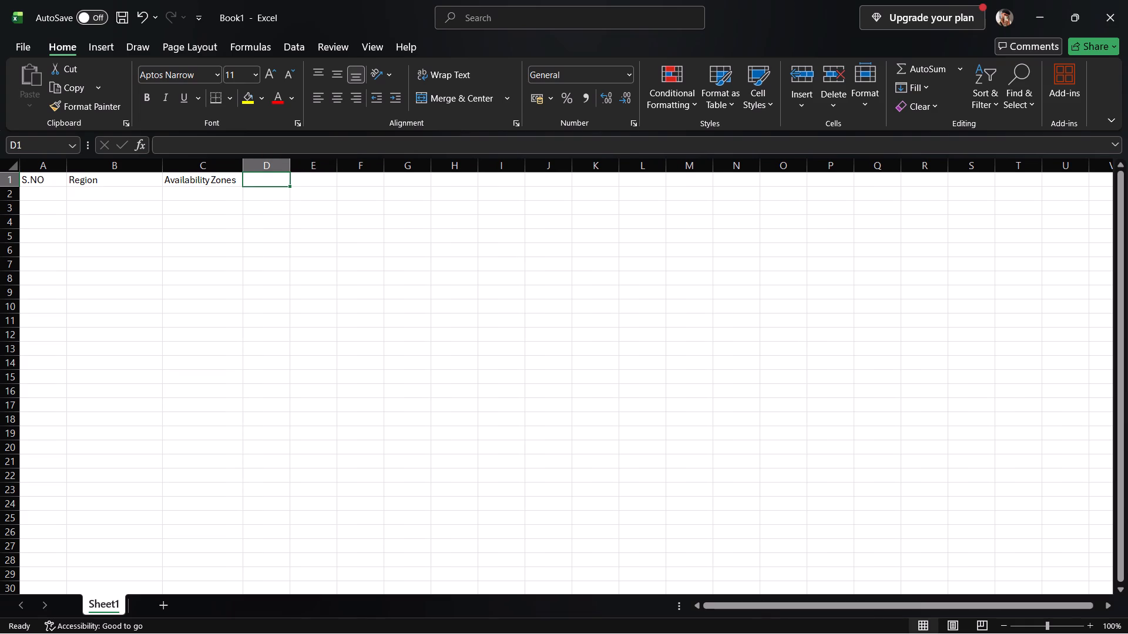
Enter the heading "Year" in cell D1.
{"action": "key", "text": "y"}
{"action": "type", "text": "ea"}
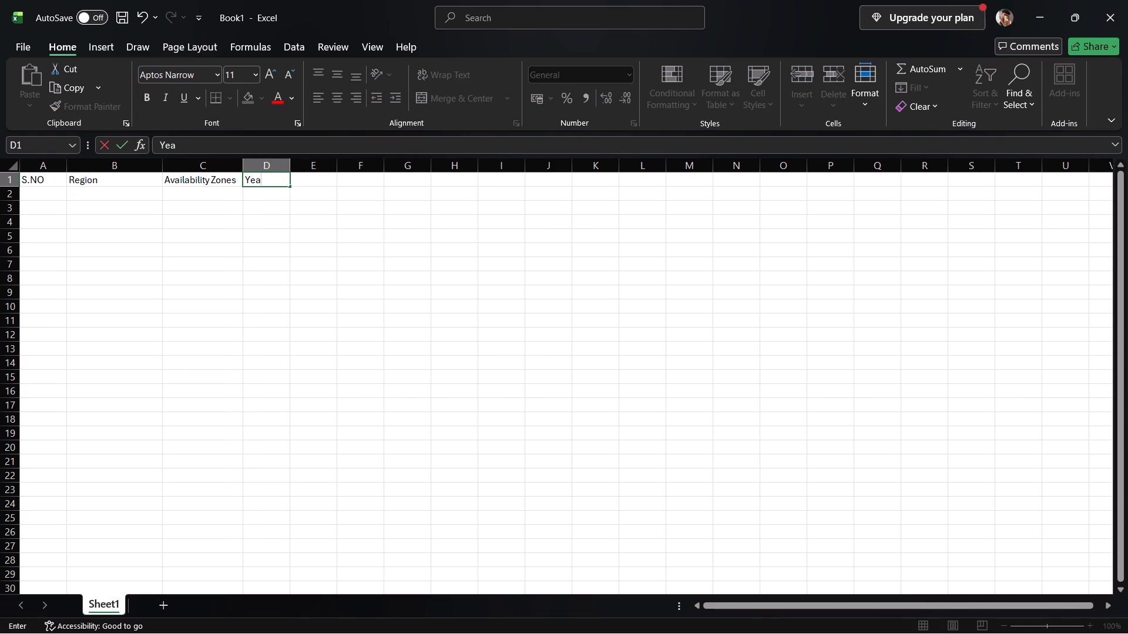
{"action": "key", "text": "r"}
{"action": "left_click", "coordinate": [46, 195]}
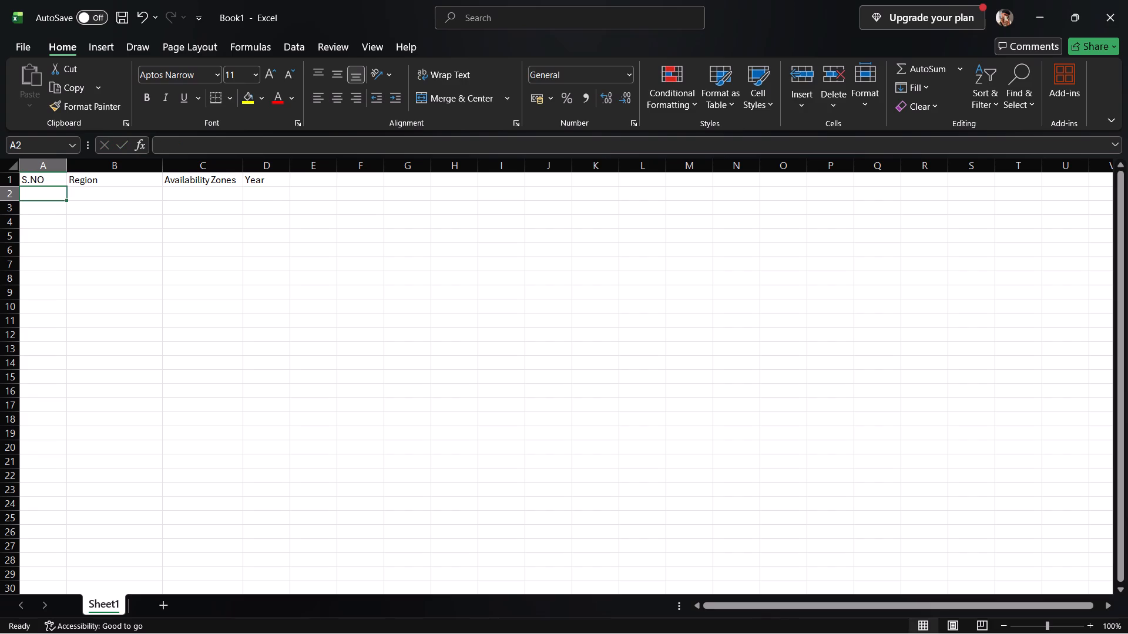
Enter serial number 1 in cell A2, under the S.NO heading.
{"action": "key", "text": "Tab"}
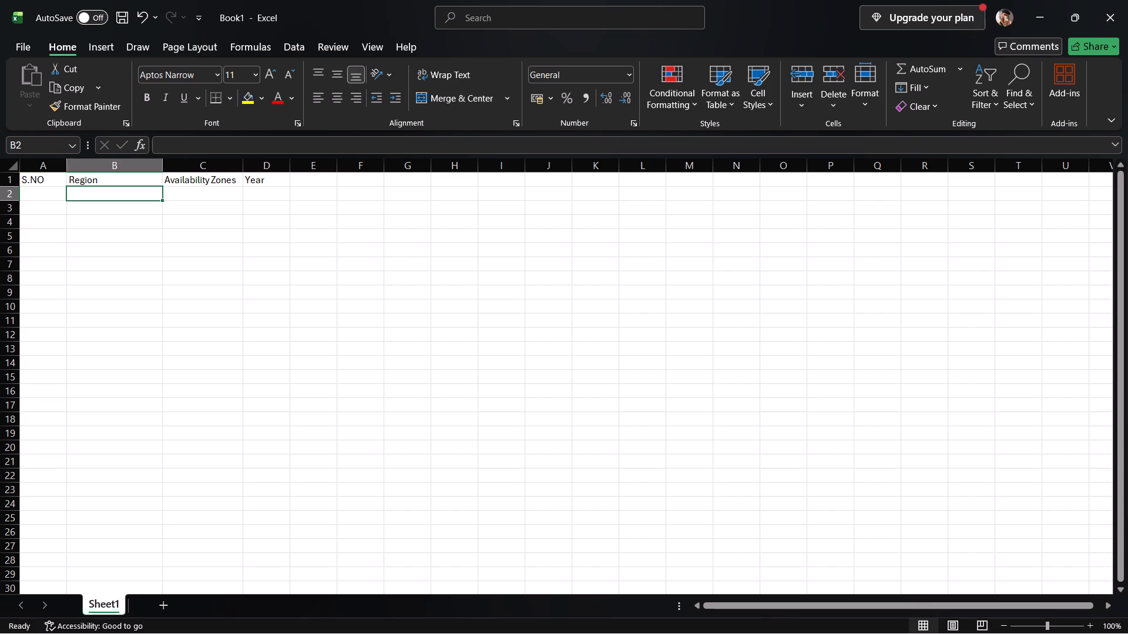
{"action": "key", "text": "Left"}
{"action": "key", "text": "1"}
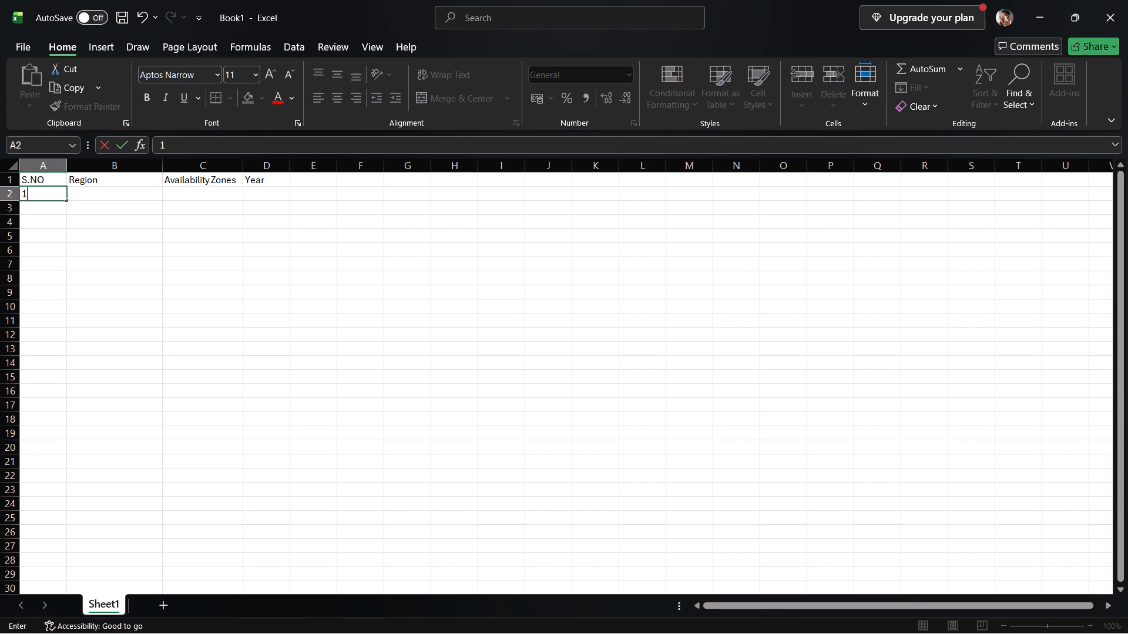
{"action": "left_click", "coordinate": [71, 193]}
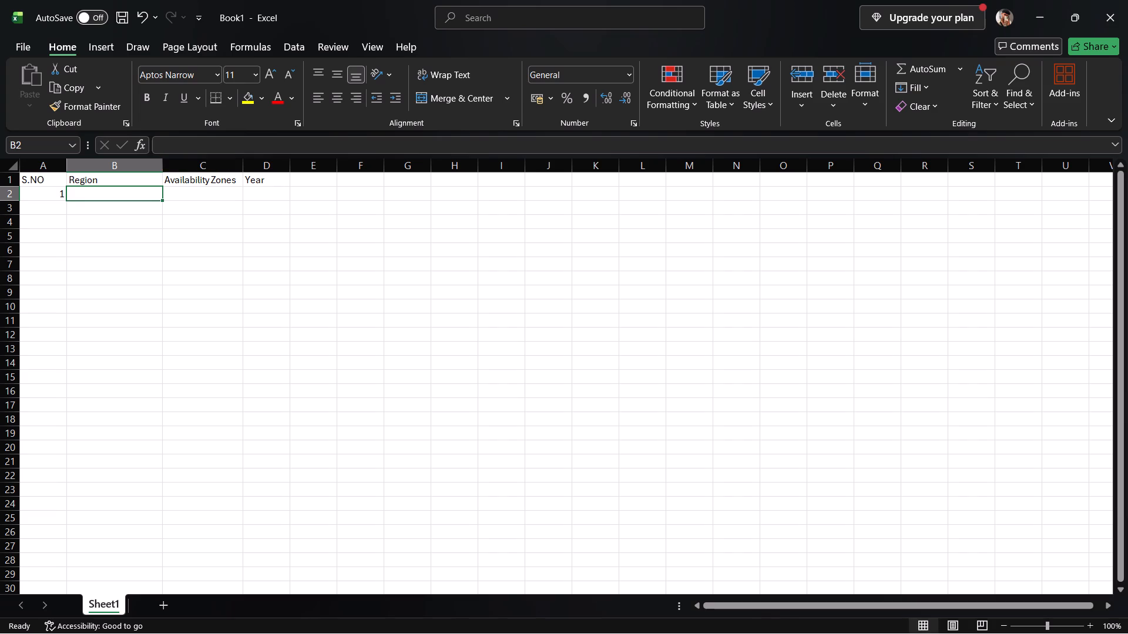
AutoFit column C to the length of its Availability Zones heading.
{"action": "left_click", "coordinate": [244, 166]}
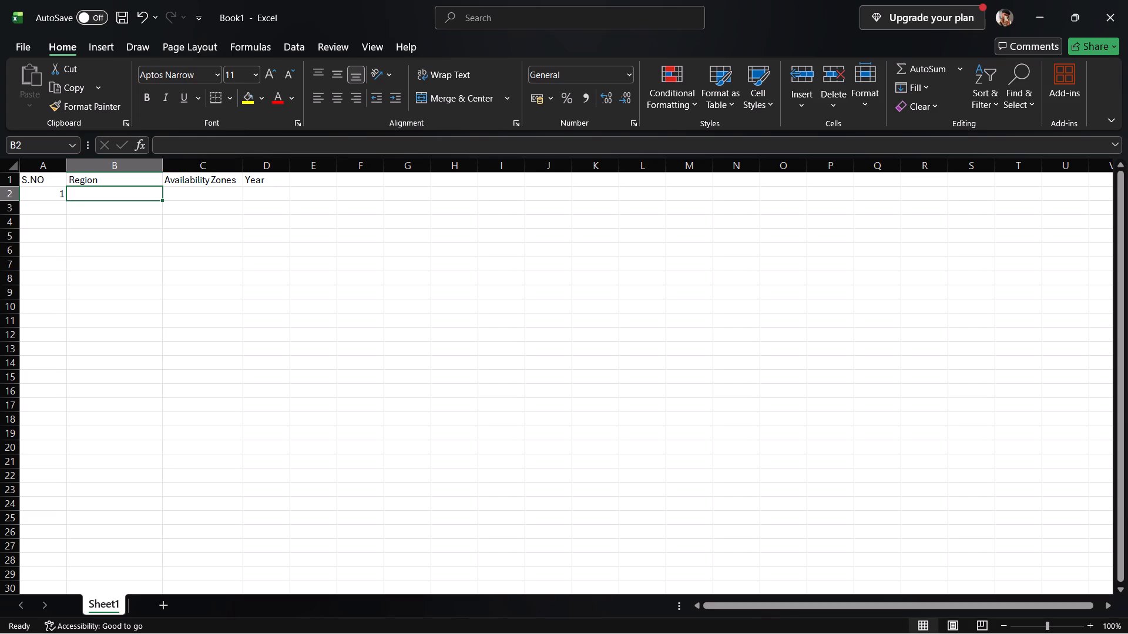
{"action": "left_click", "coordinate": [244, 166]}
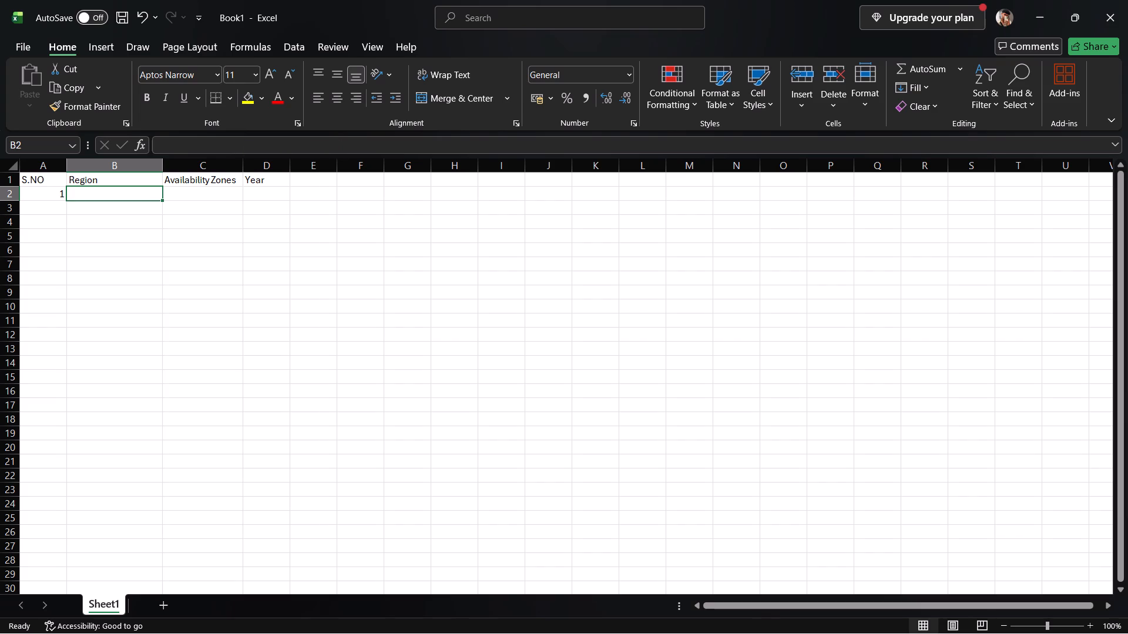
{"action": "double_click", "coordinate": [244, 166]}
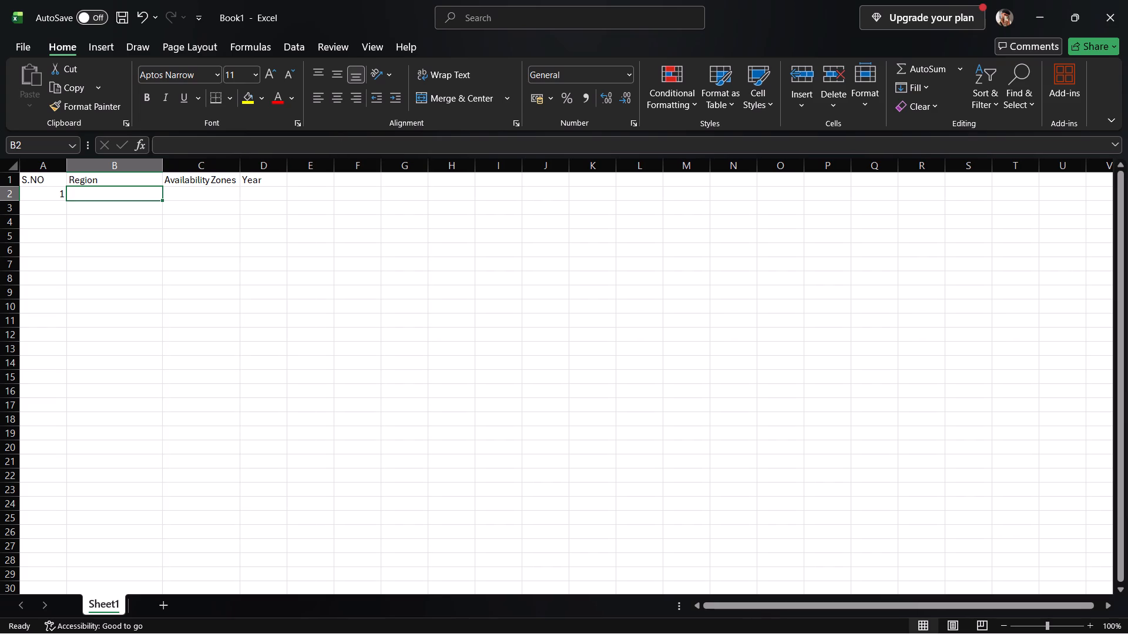
AutoFit column C once more to the length of its Availability Zones heading.
{"action": "left_click", "coordinate": [241, 167]}
{"action": "left_click", "coordinate": [241, 167]}
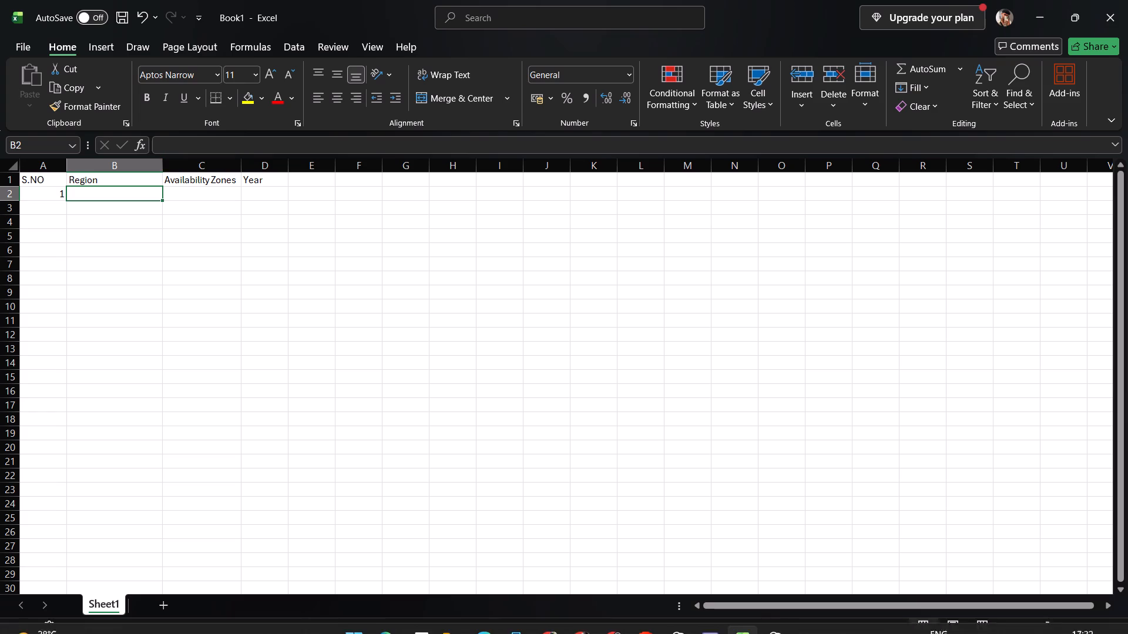
Check the first North American region on the AWS Global Infrastructure page in Chrome and enter "US-East" in cell B2 in Excel.
{"action": "left_click", "coordinate": [557, 629]}
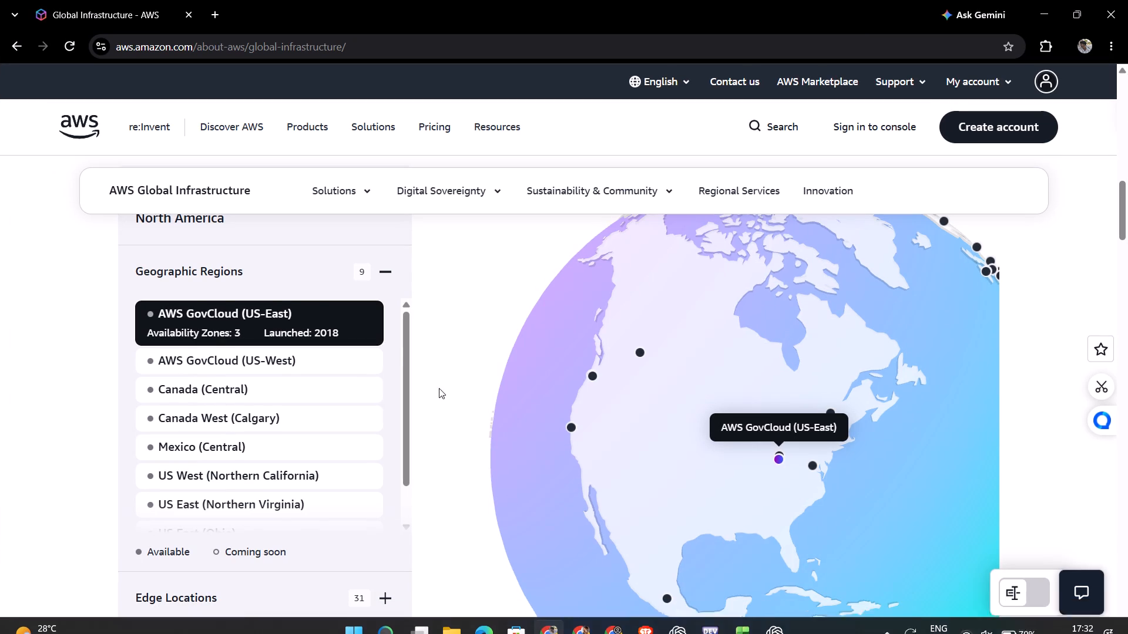
{"action": "scroll", "coordinate": [314, 298], "scroll_direction": "up", "scroll_amount": 1}
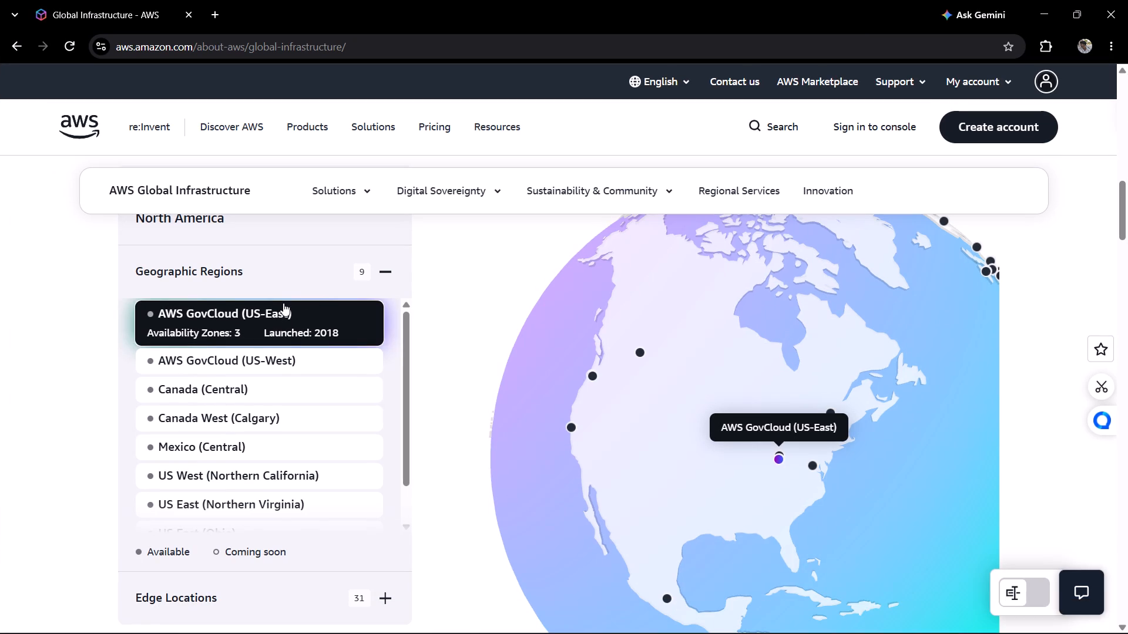
{"action": "key", "text": "alt+Tab"}
{"action": "key", "text": "alt+Tab"}
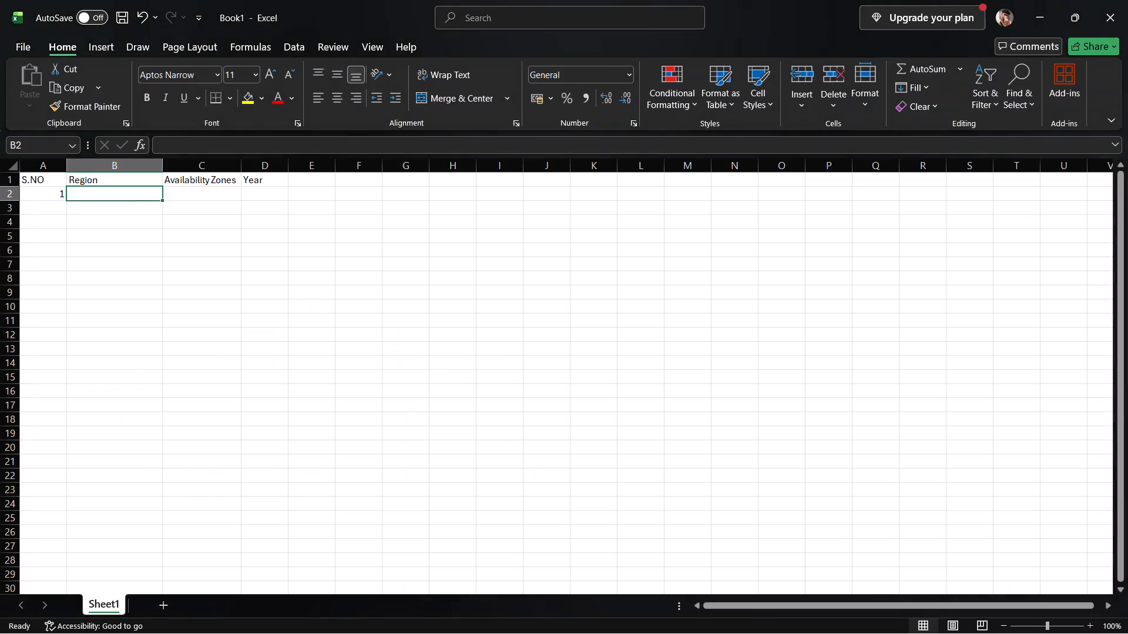
{"action": "key", "text": "alt+Tab"}
{"action": "key", "text": "u"}
{"action": "key", "text": "s"}
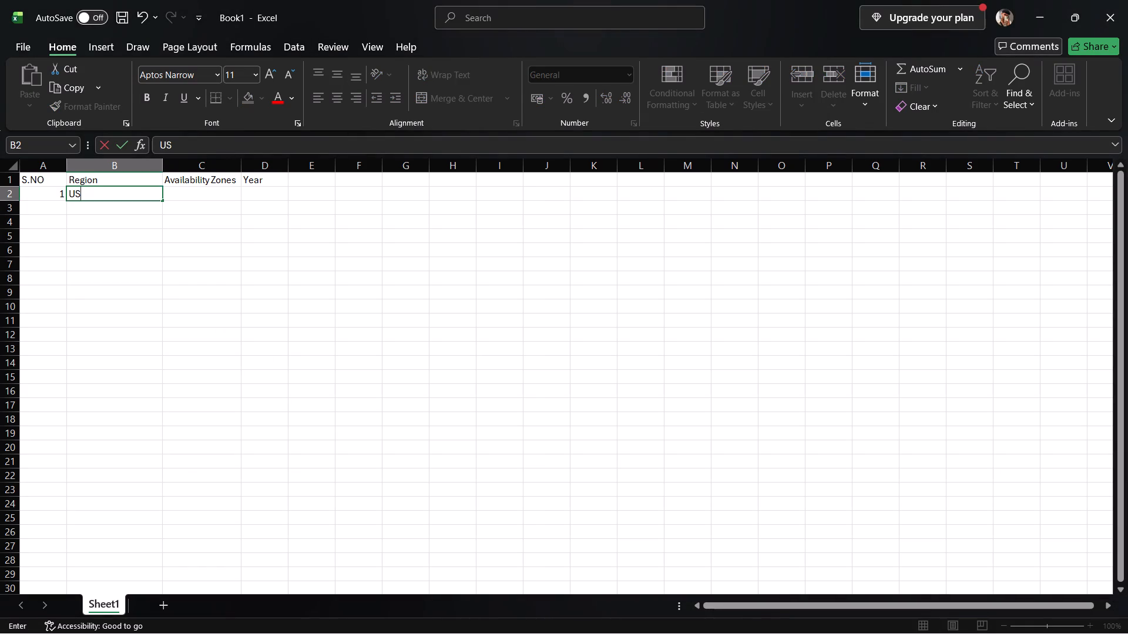
{"action": "key", "text": "minus"}
{"action": "key", "text": "alt+Tab"}
{"action": "key", "text": "alt+Tab"}
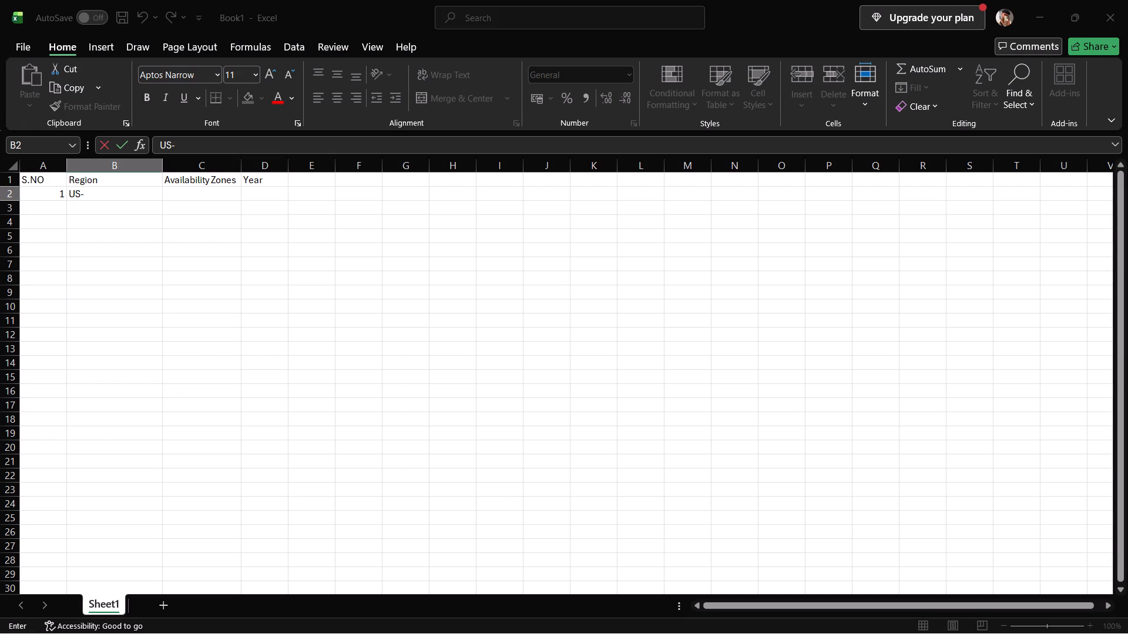
{"action": "type", "text": "ast"}
{"action": "left_click", "coordinate": [180, 191]}
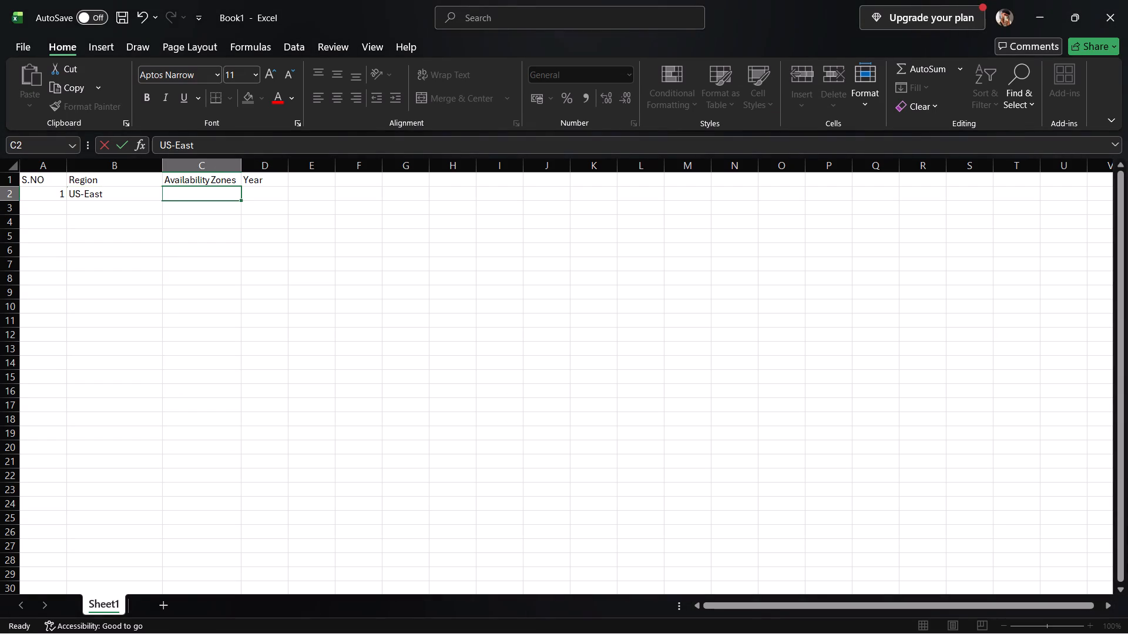
Look up US-East's availability zones on the AWS page and enter 3 in cell C2 in Excel.
{"action": "key", "text": "alt+Tab"}
{"action": "key", "text": "alt+Tab"}
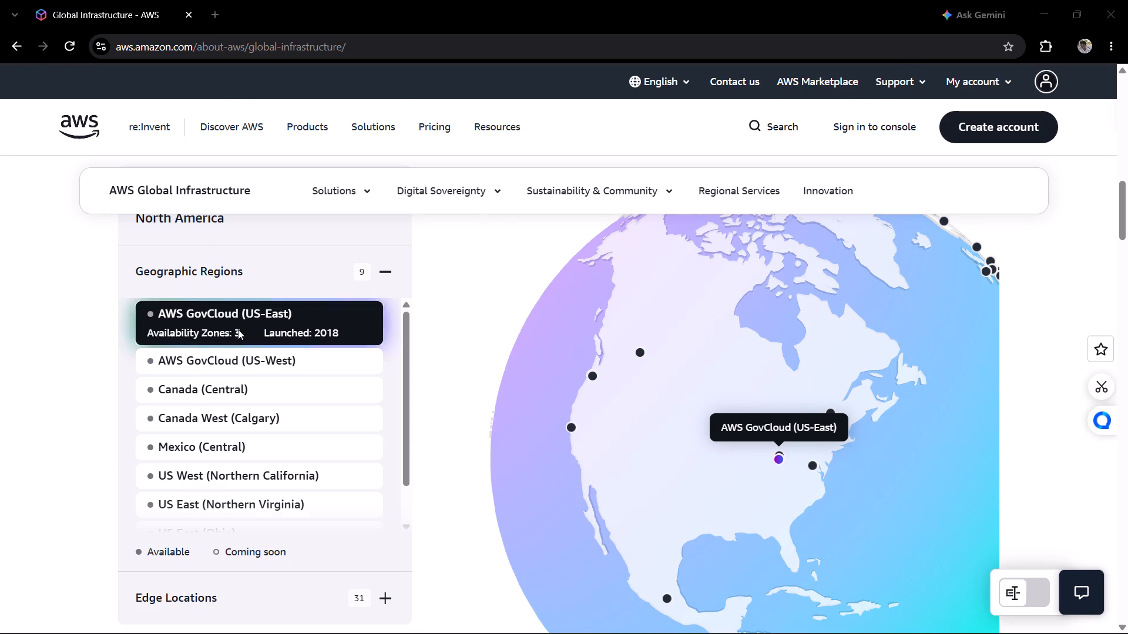
{"action": "key", "text": "3"}
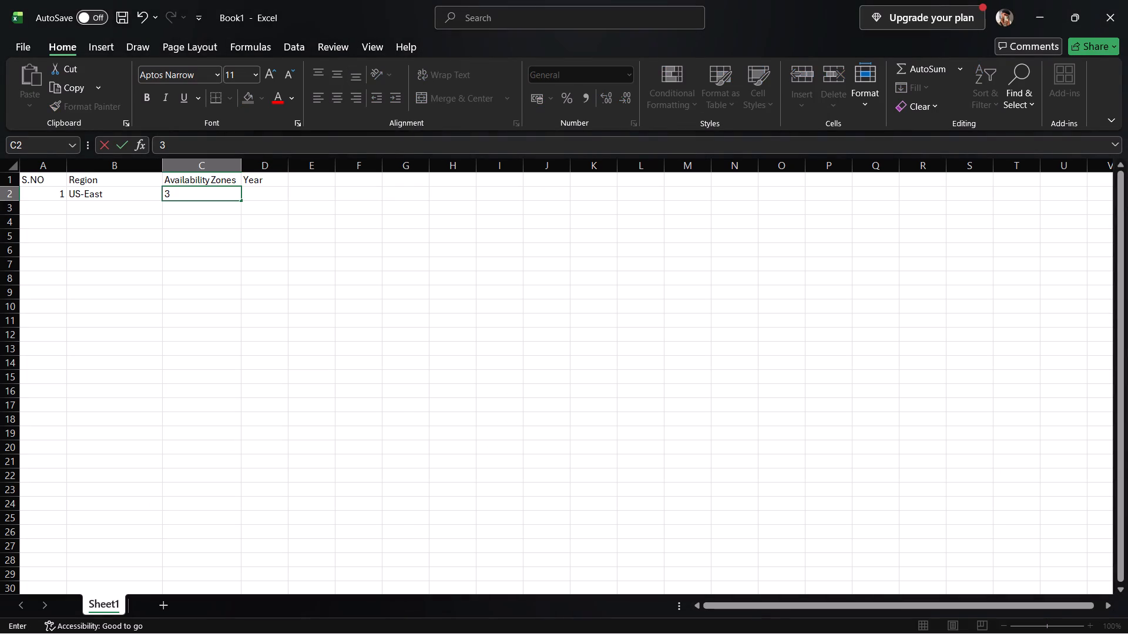
{"action": "left_click", "coordinate": [260, 188]}
On the AWS page in Chrome, examine the launch years and zone counts of the GovCloud US-East, GovCloud US-West and Canada regions.
{"action": "key", "text": "alt+Tab"}
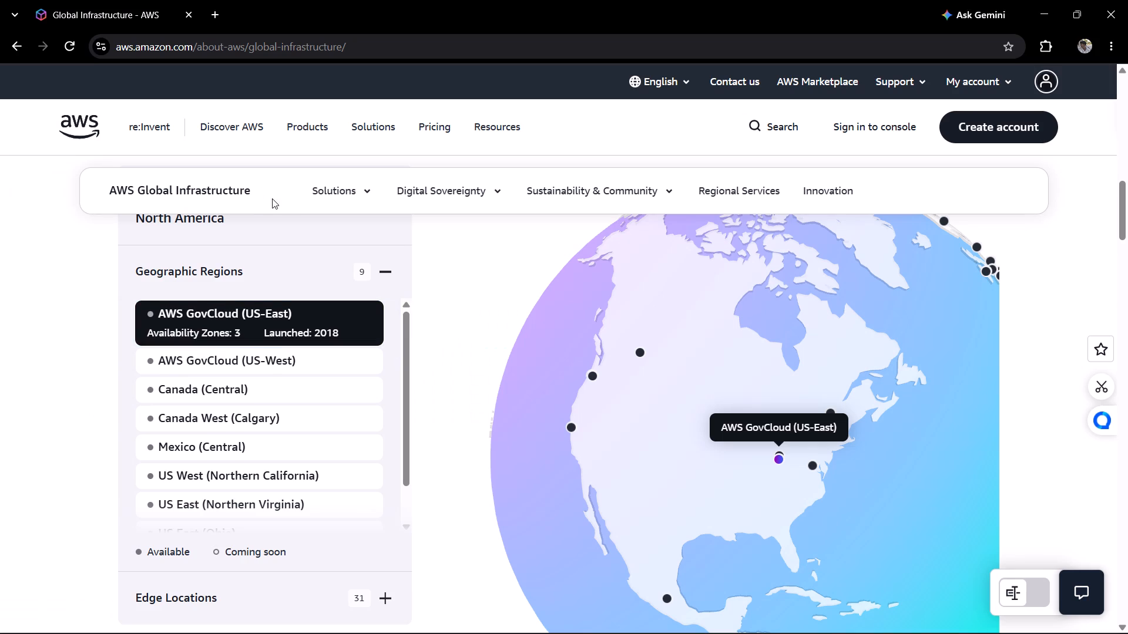
{"action": "left_click", "coordinate": [304, 363]}
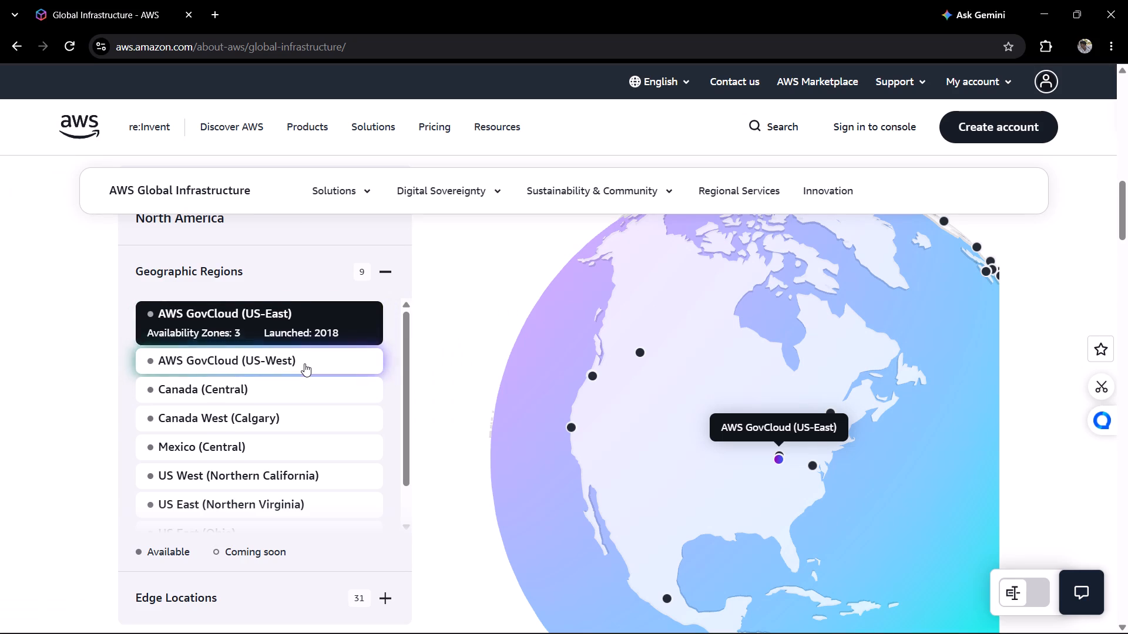
{"action": "left_click", "coordinate": [311, 385]}
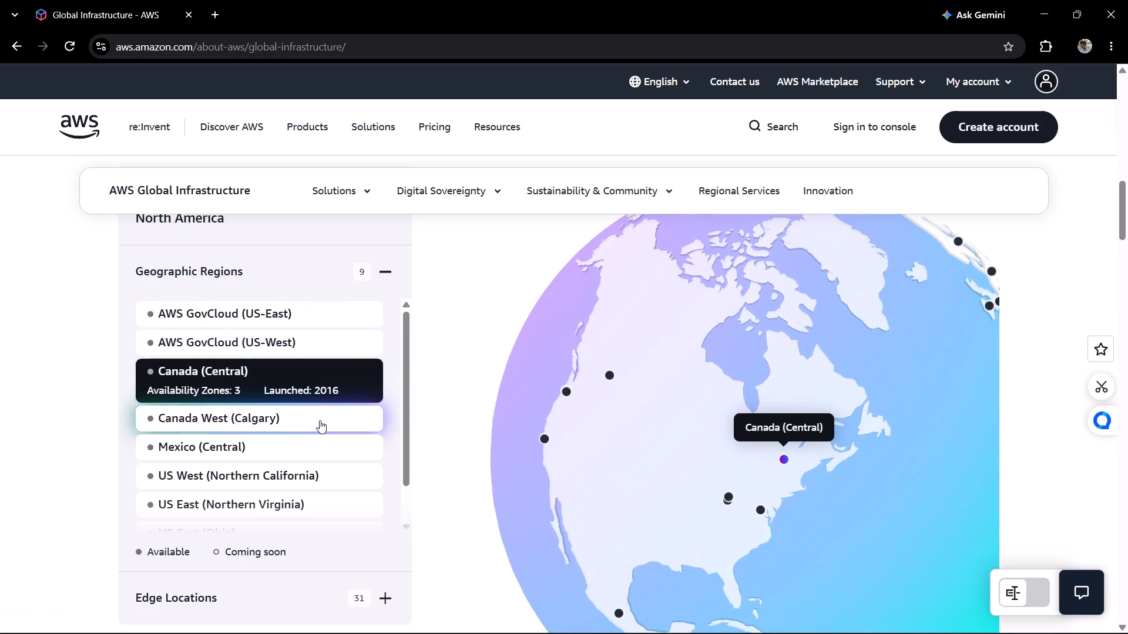
{"action": "left_click", "coordinate": [320, 420]}
{"action": "left_click", "coordinate": [296, 346]}
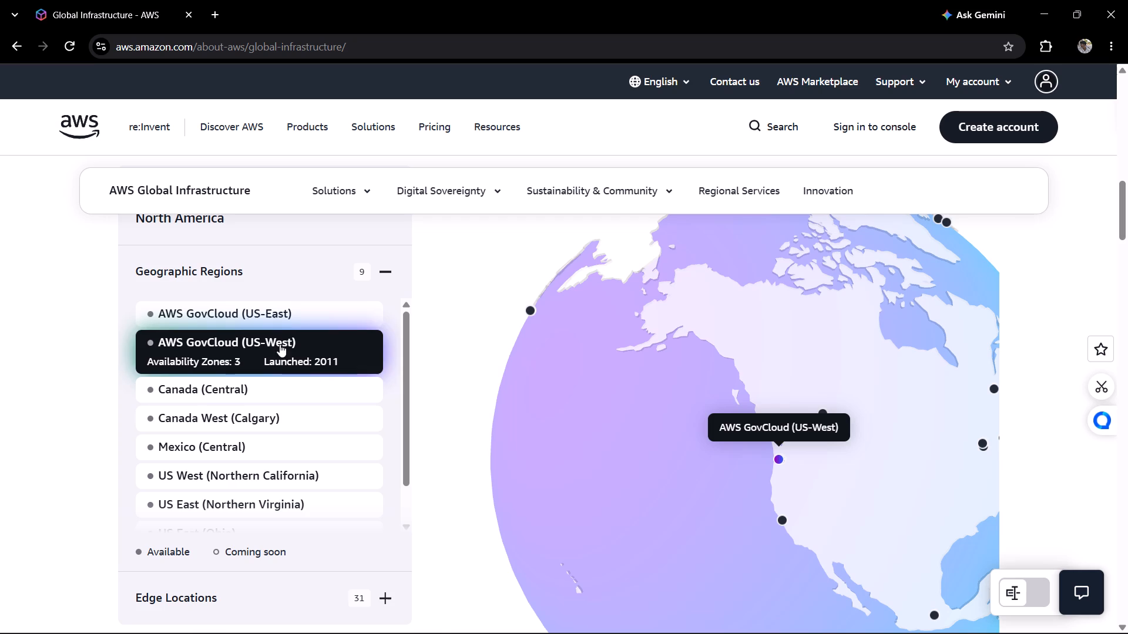
{"action": "left_click", "coordinate": [287, 312]}
{"action": "left_click", "coordinate": [297, 348]}
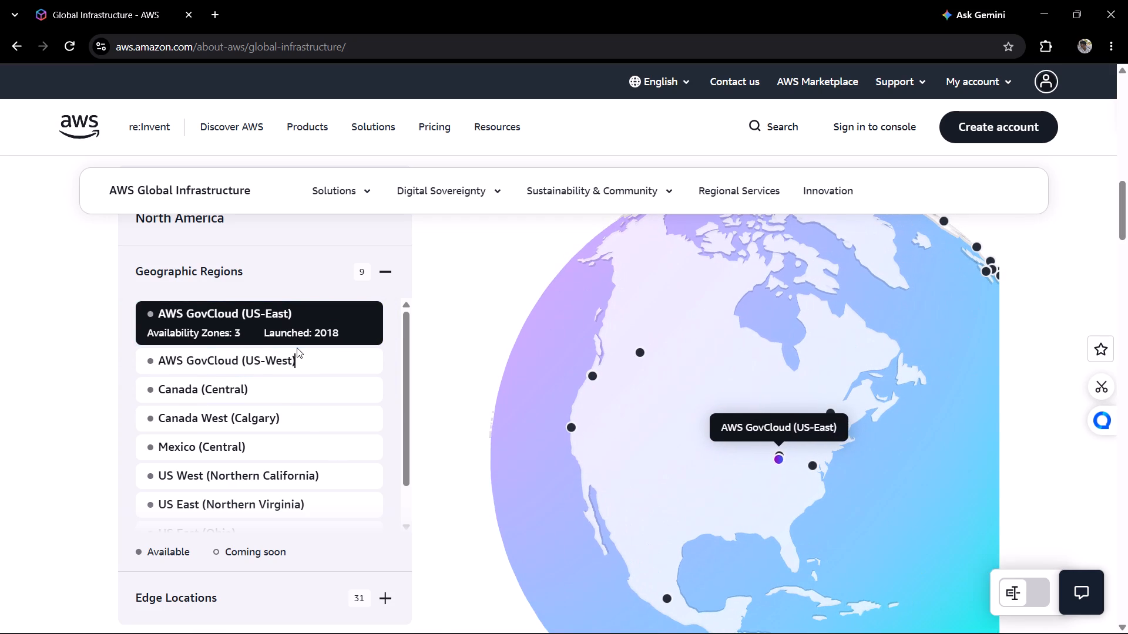
{"action": "left_click", "coordinate": [300, 356]}
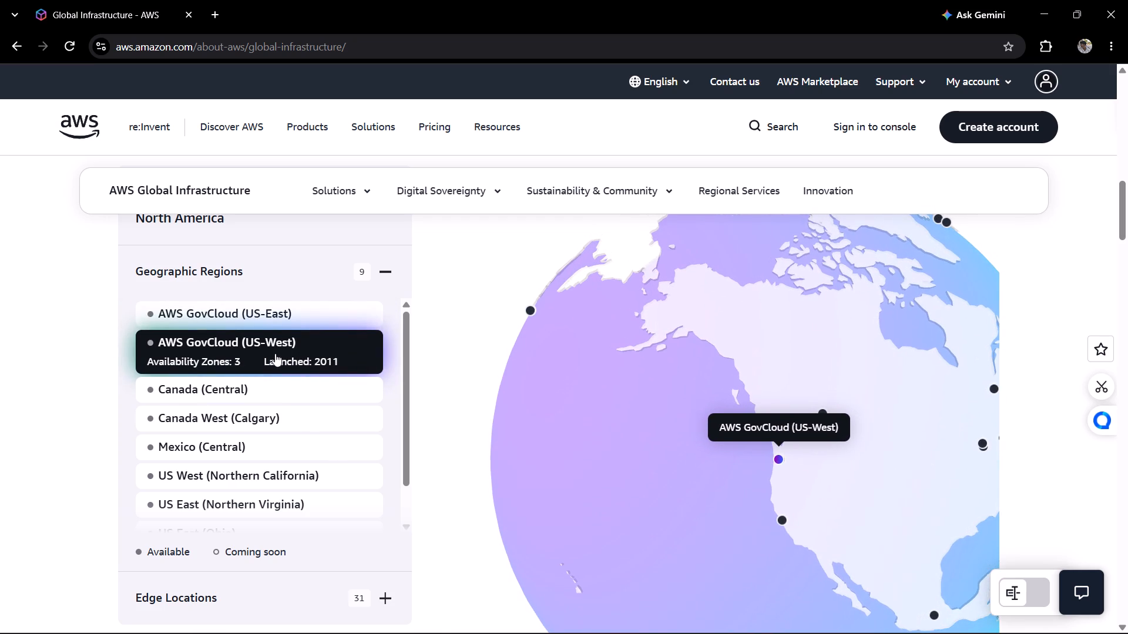
{"action": "left_click", "coordinate": [297, 315]}
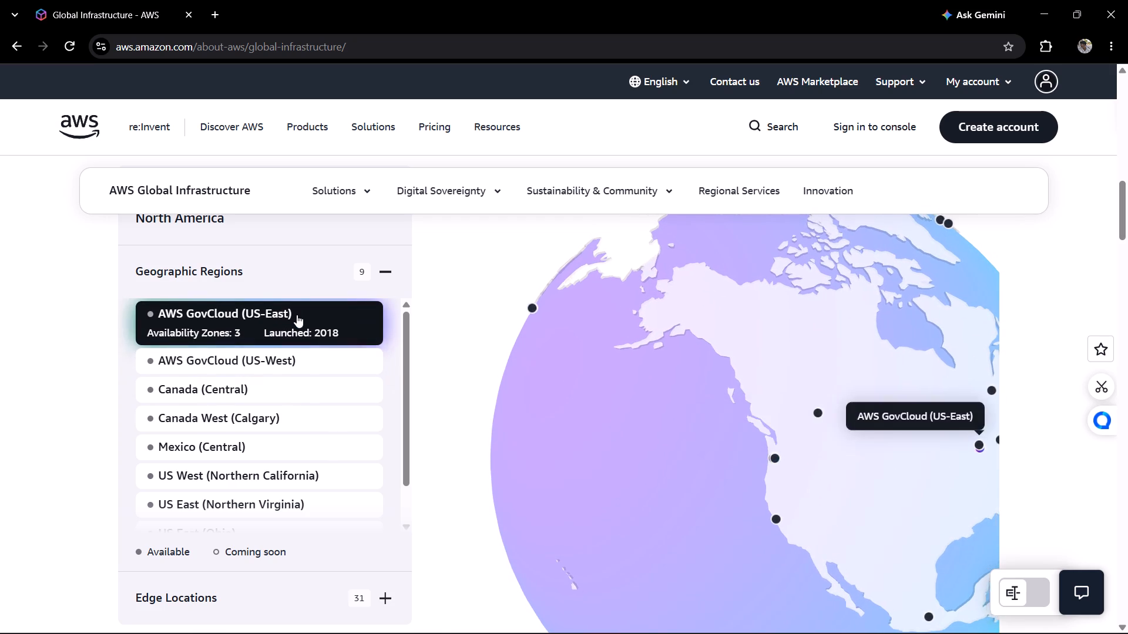
Back in Excel, enter the US-East launch year 2018 in cell D2.
{"action": "key", "text": "alt+Tab"}
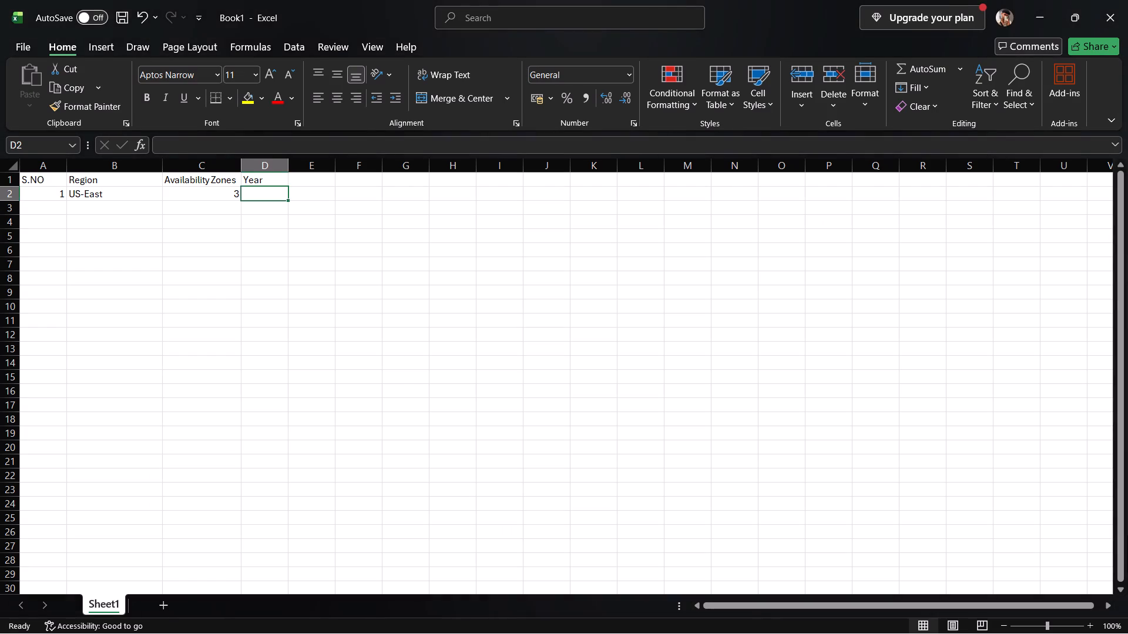
{"action": "type", "text": "2018"}
{"action": "left_click", "coordinate": [57, 207]}
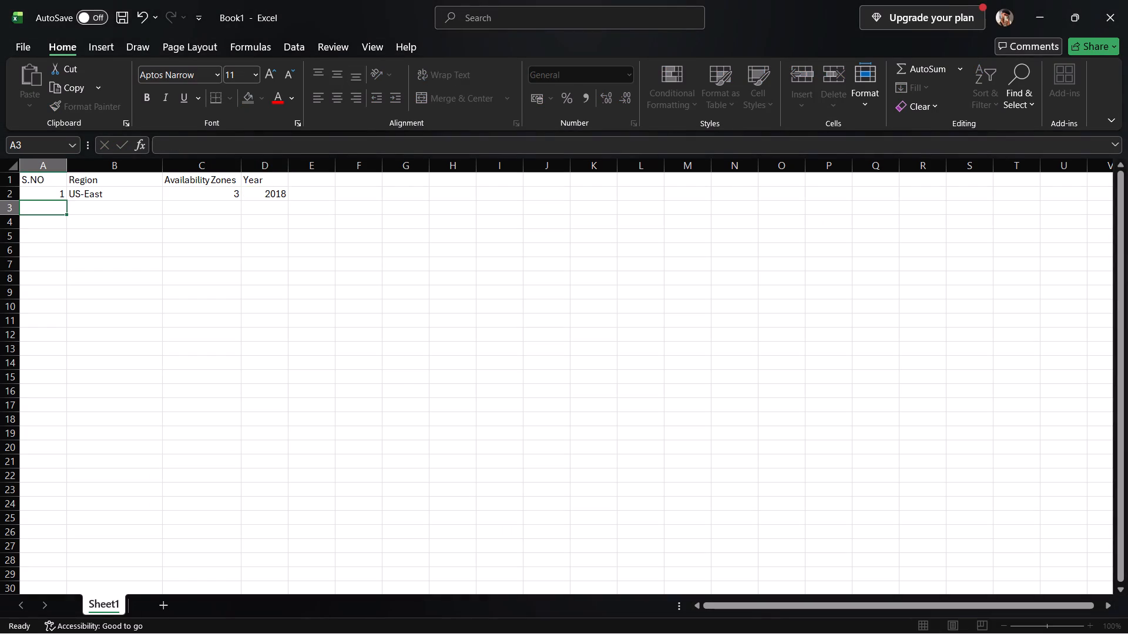
Enter serial number 2 in cell A3, under the S.NO heading.
{"action": "key", "text": "2"}
{"action": "left_click", "coordinate": [105, 206]}
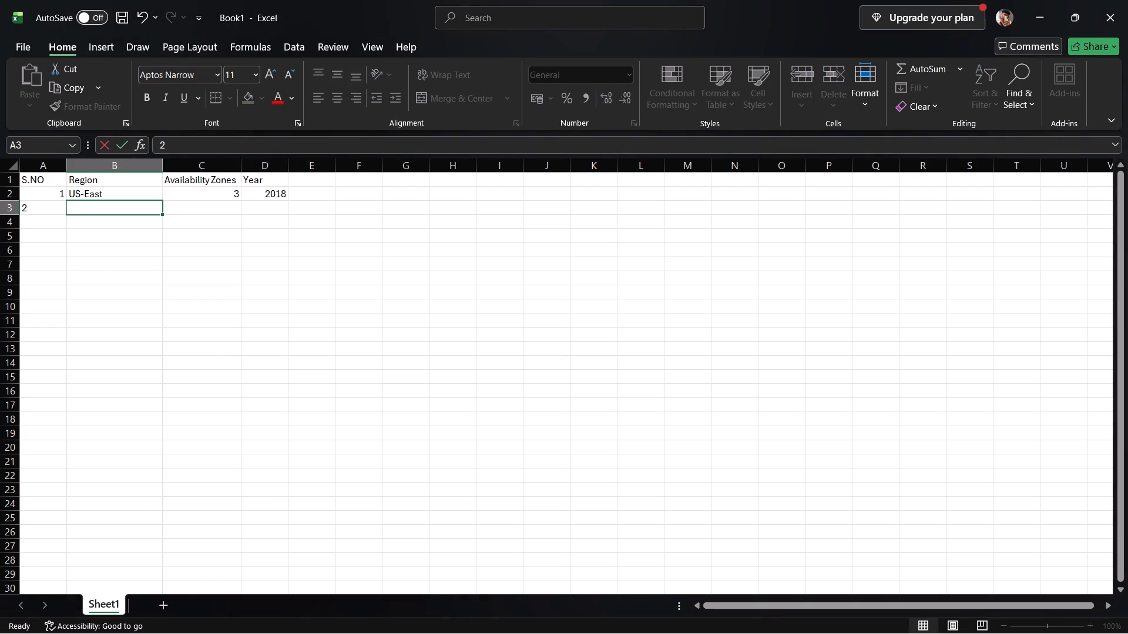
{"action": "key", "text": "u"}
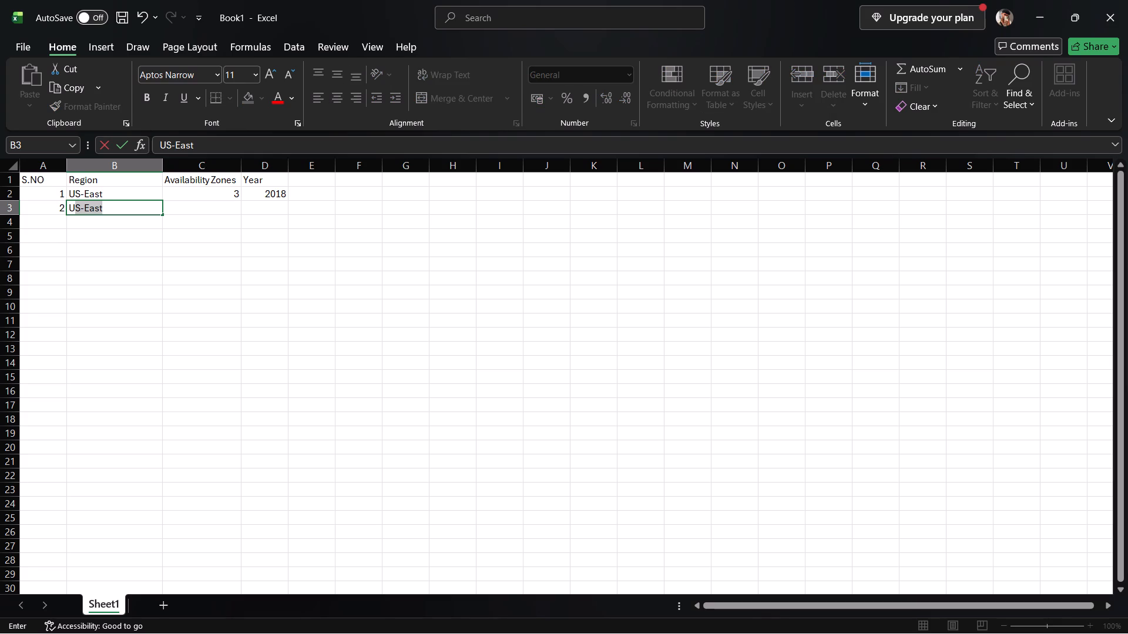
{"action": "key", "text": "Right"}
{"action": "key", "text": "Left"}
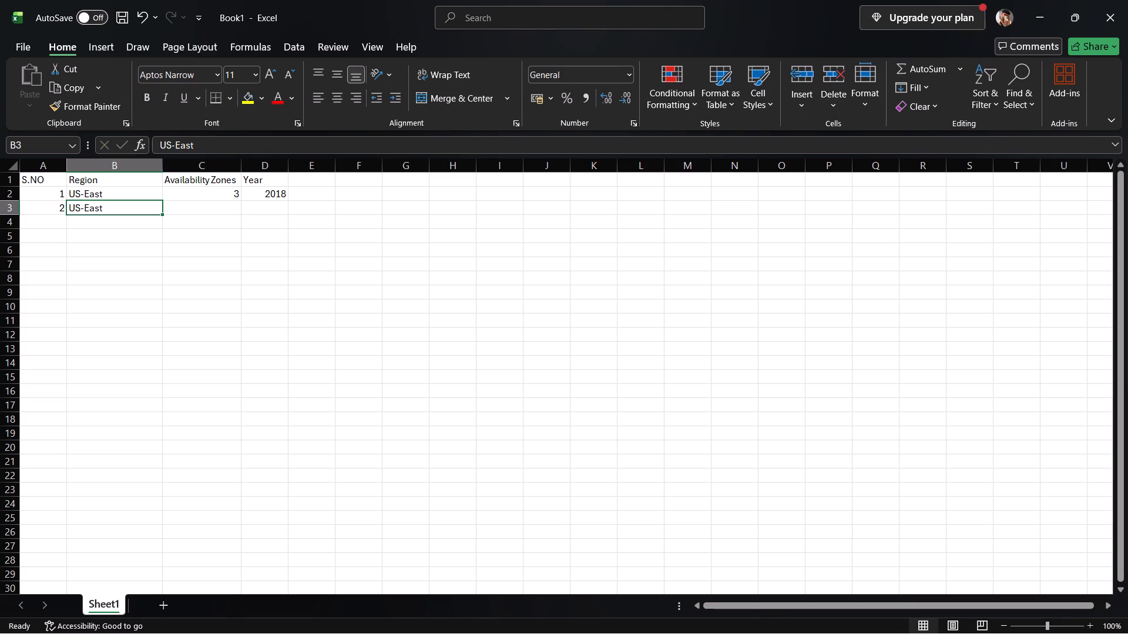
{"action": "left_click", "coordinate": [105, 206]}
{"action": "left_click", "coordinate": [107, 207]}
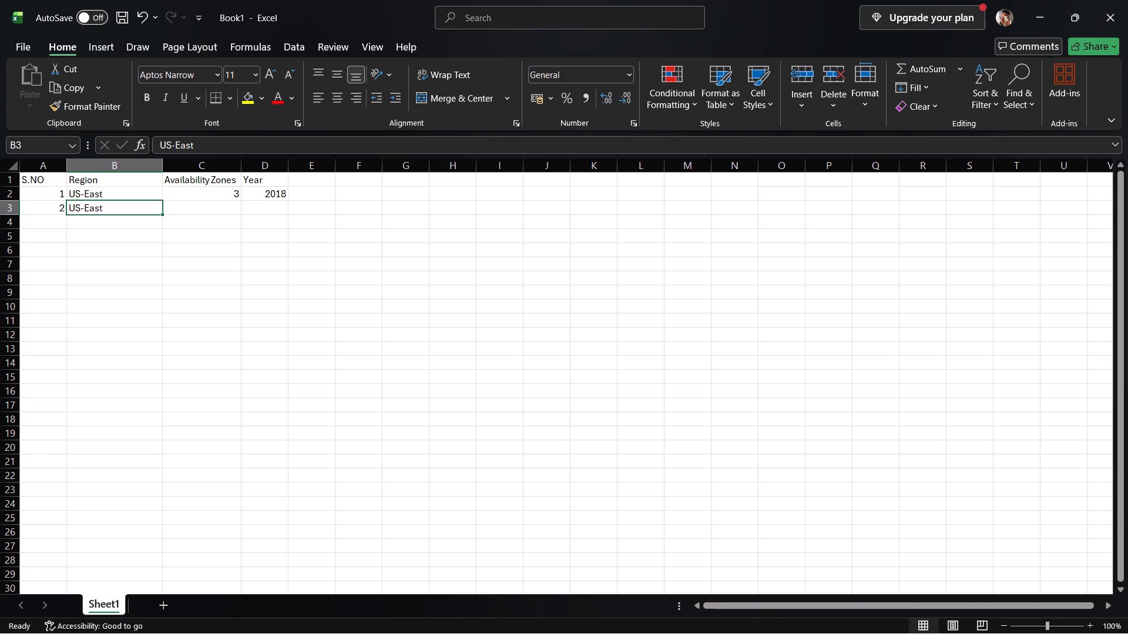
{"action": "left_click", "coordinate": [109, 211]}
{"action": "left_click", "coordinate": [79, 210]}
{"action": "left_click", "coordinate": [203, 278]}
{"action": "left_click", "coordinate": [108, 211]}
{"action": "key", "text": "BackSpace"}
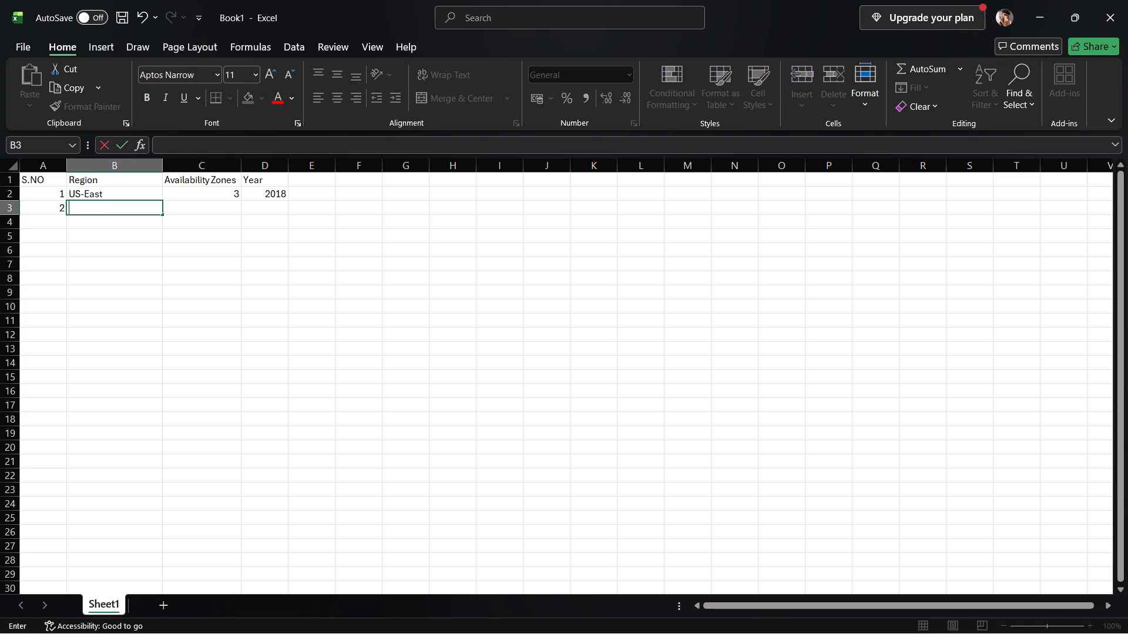
Enter the region "US-West" in cell B3, replacing the autocomplete suggestion.
{"action": "key", "text": "u"}
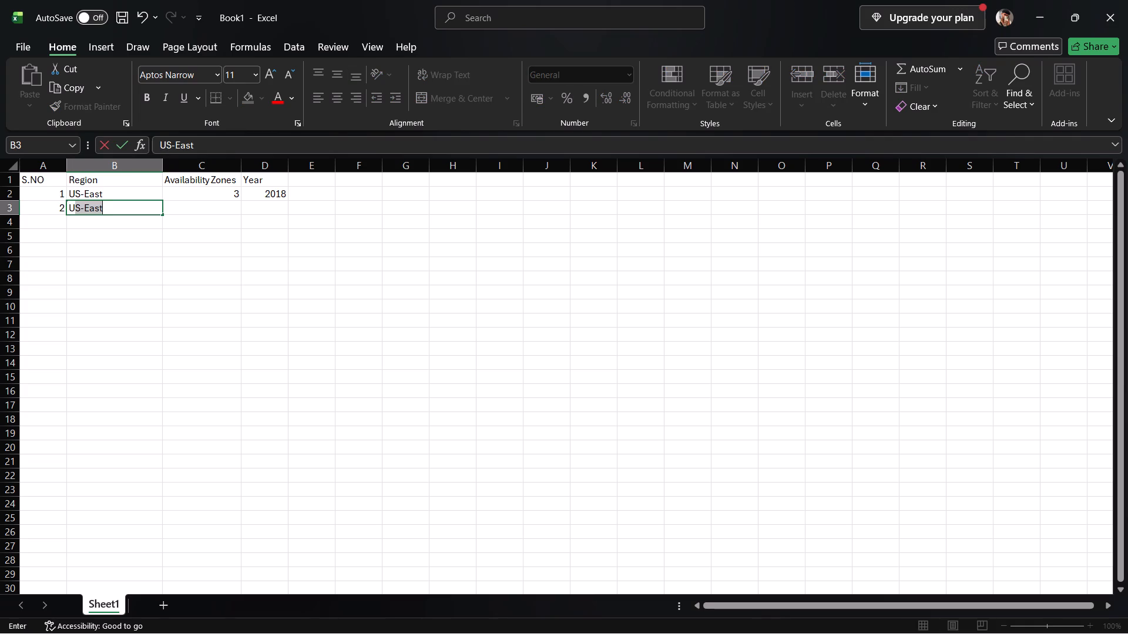
{"action": "key", "text": "s"}
{"action": "key", "text": "minus"}
{"action": "key", "text": "w"}
{"action": "type", "text": "est"}
{"action": "left_click", "coordinate": [185, 209]}
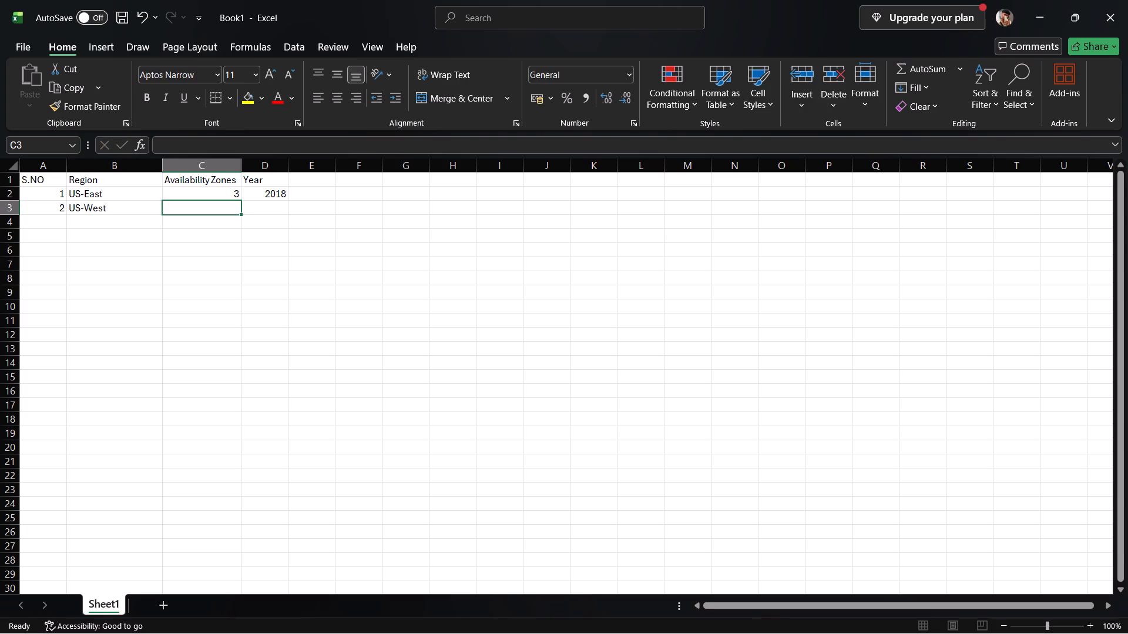
Complete the US-West row with 3 availability zones in cell C3 and the year 2011 in cell D3.
{"action": "key", "text": "3"}
{"action": "left_click", "coordinate": [256, 208]}
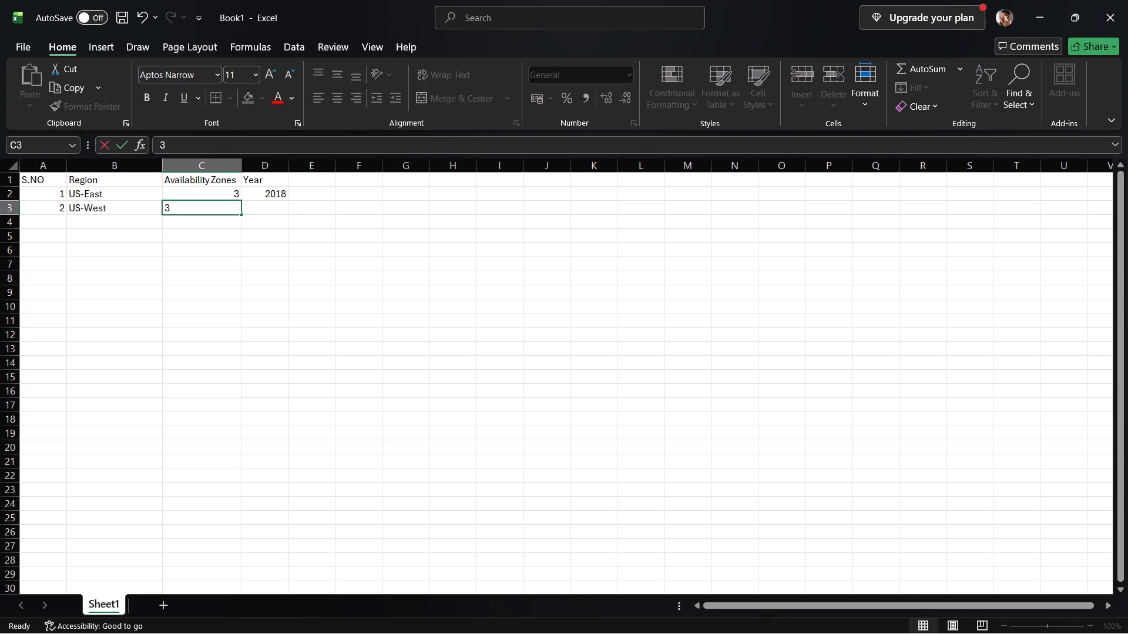
{"action": "type", "text": "2011"}
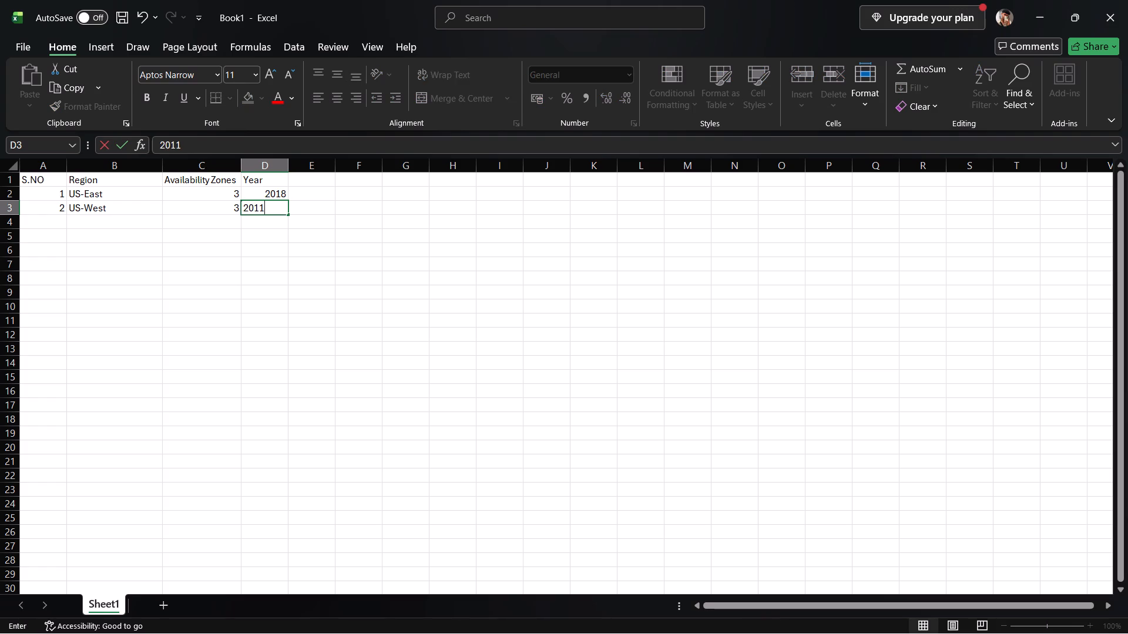
{"action": "left_click", "coordinate": [55, 222]}
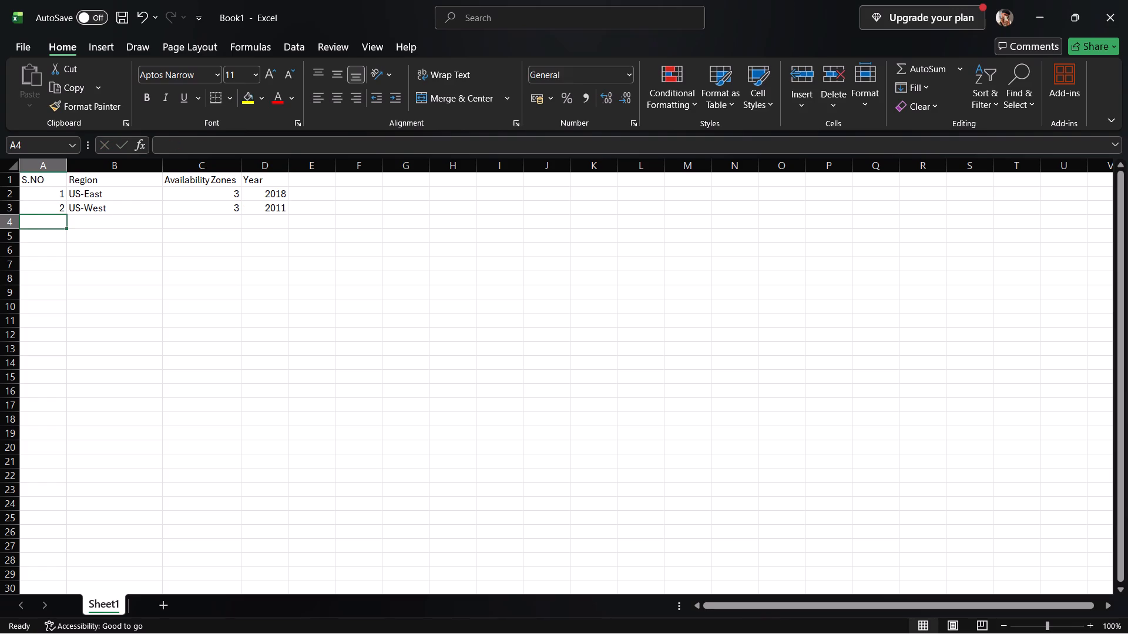
Enter serial number 3 in cell A4, under the S.NO heading.
{"action": "key", "text": "3"}
{"action": "left_click", "coordinate": [82, 222]}
Open the Canada (Central) region's details on the AWS Global Infrastructure page and enter the region "Central" in cell B4 in Excel.
{"action": "key", "text": "alt+Tab"}
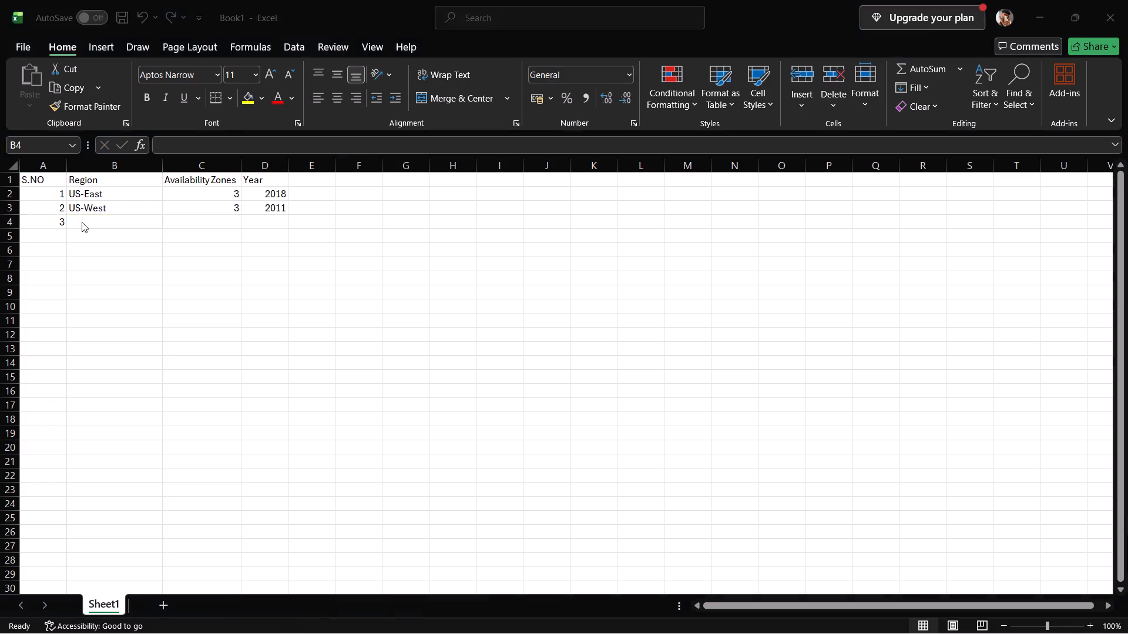
{"action": "left_click", "coordinate": [221, 362]}
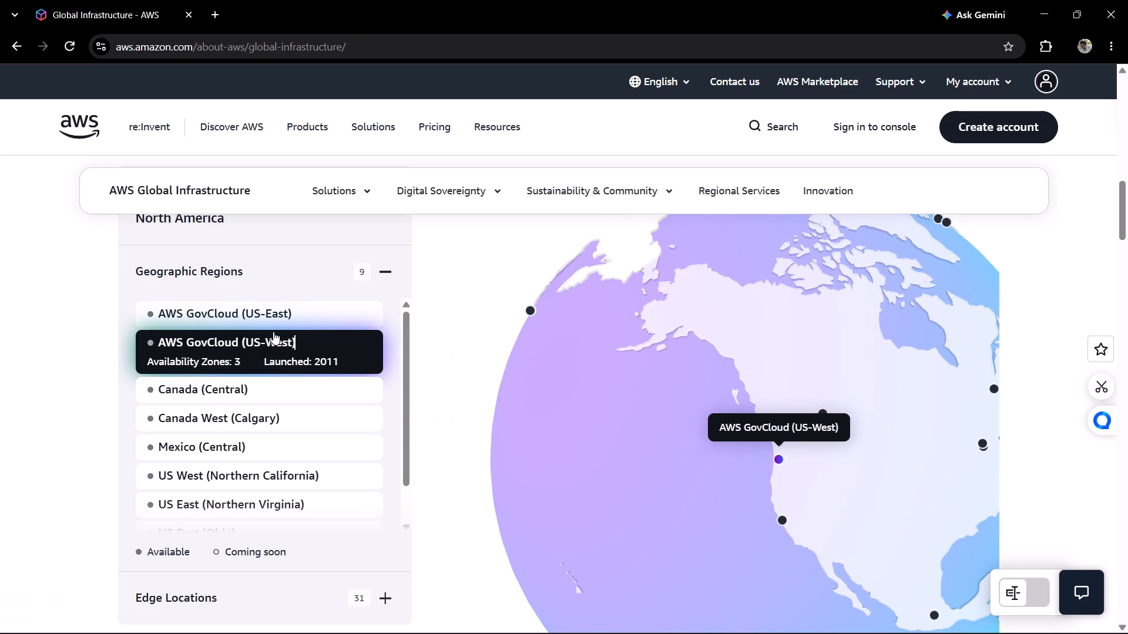
{"action": "left_click", "coordinate": [260, 385]}
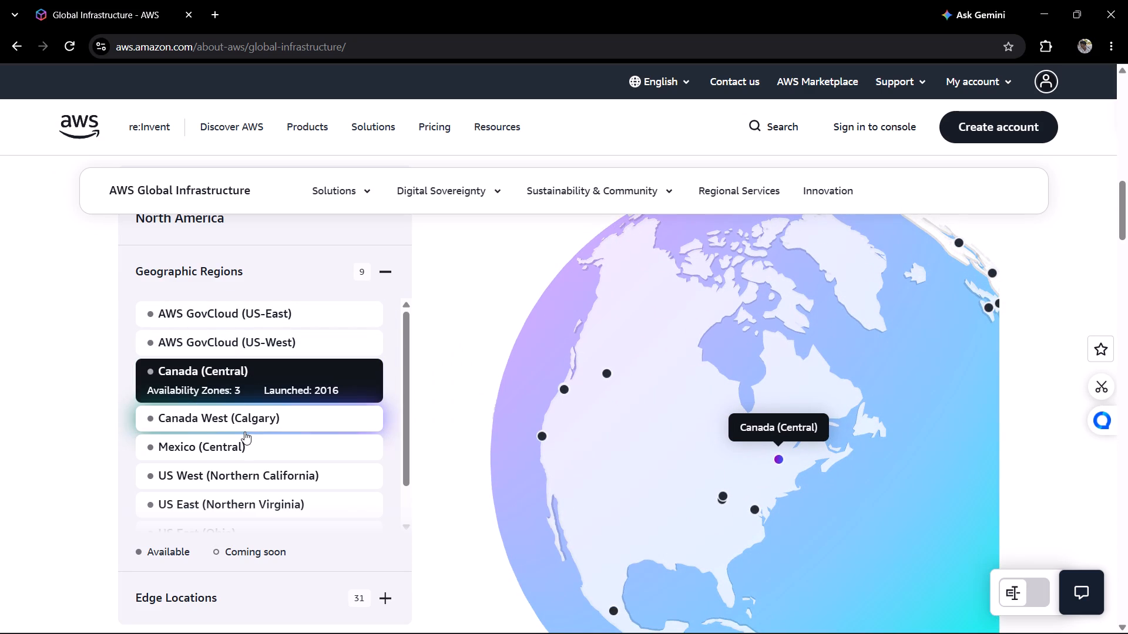
{"action": "key", "text": "alt+Tab"}
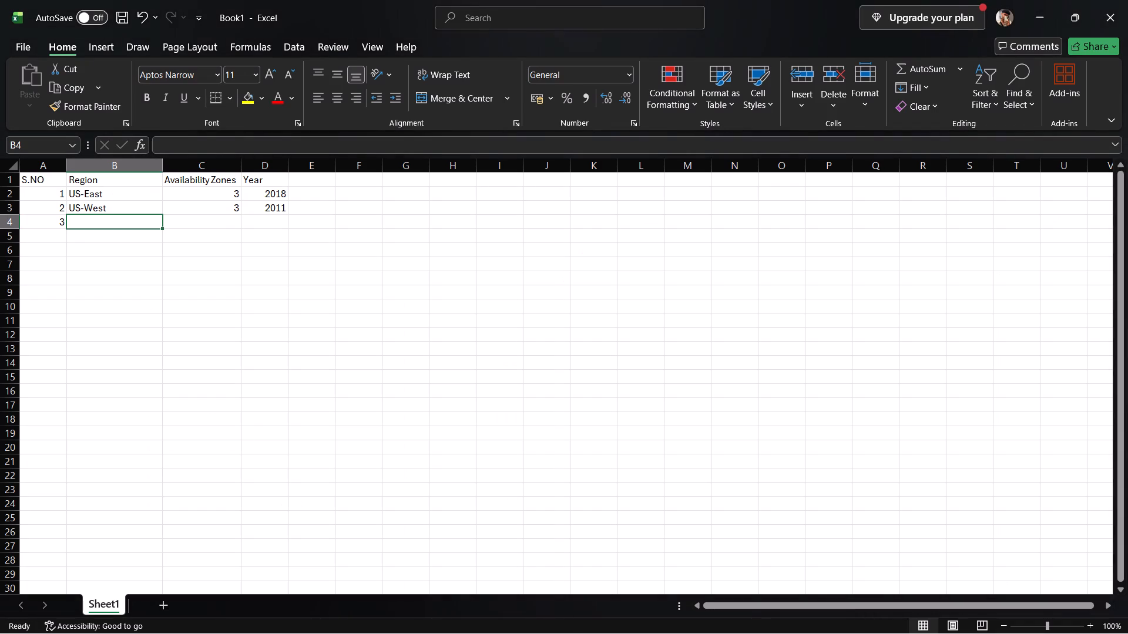
{"action": "type", "text": "en"}
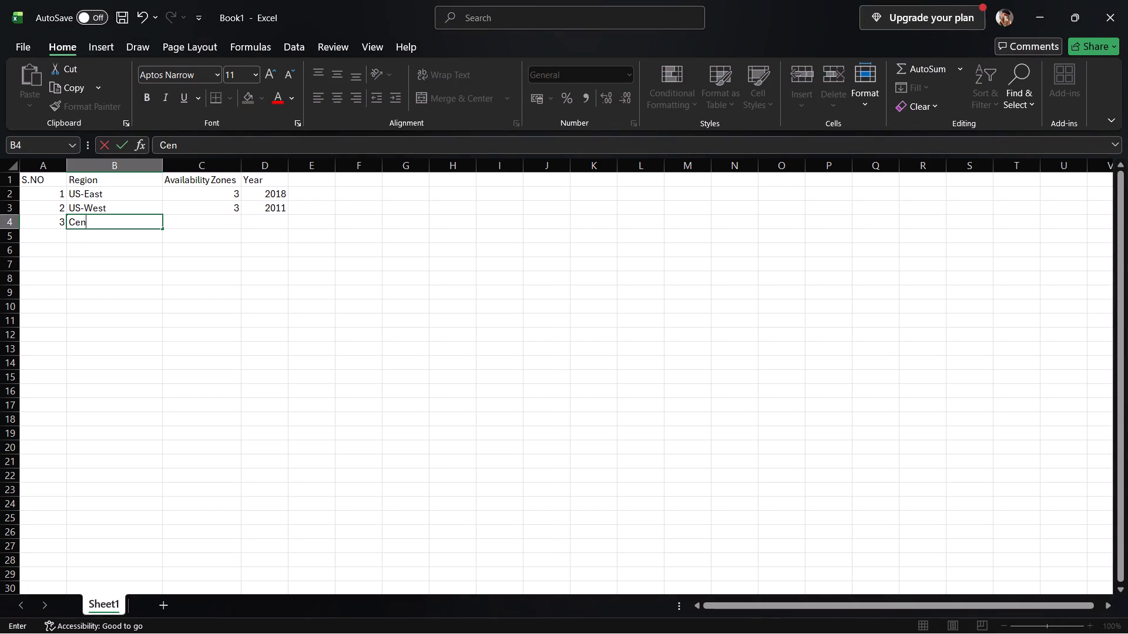
{"action": "type", "text": "tral"}
Complete the Central row with 3 availability zones in cell C4 and the year 2016 in cell D4.
{"action": "left_click", "coordinate": [221, 224]}
{"action": "key", "text": "alt+Tab"}
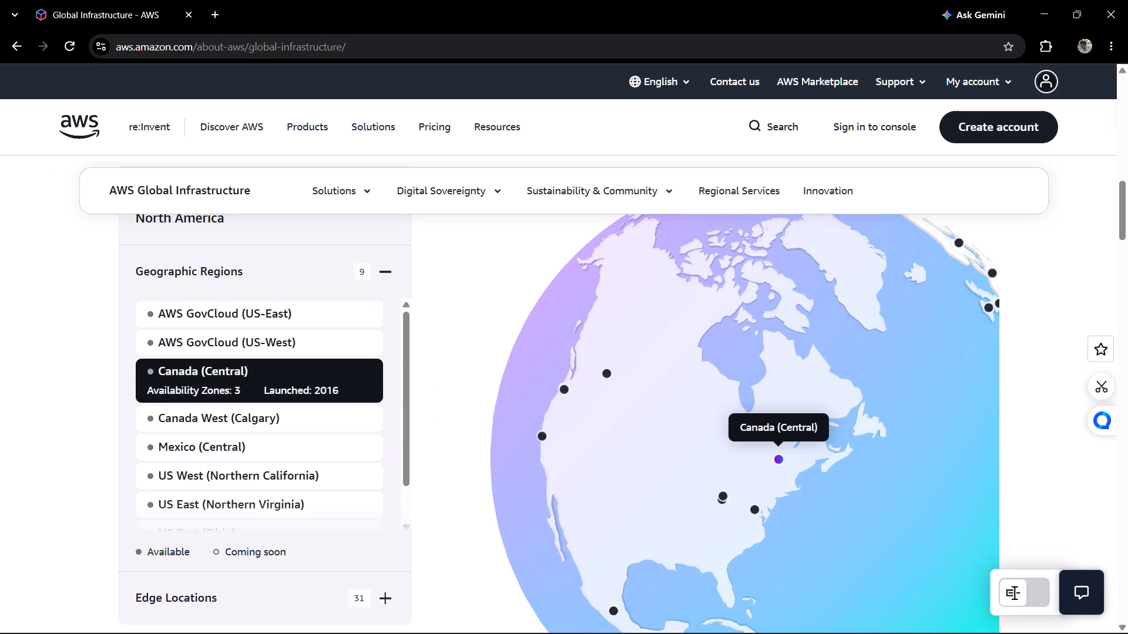
{"action": "key", "text": "alt+Tab"}
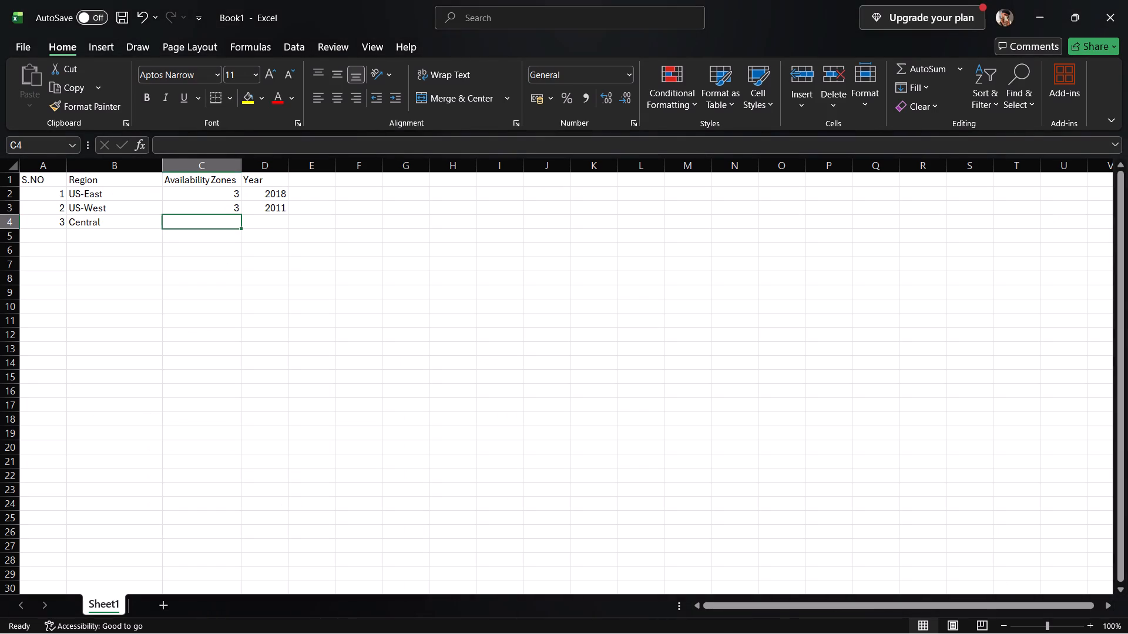
{"action": "key", "text": "3"}
{"action": "left_click", "coordinate": [263, 213]}
{"action": "left_click", "coordinate": [267, 218]}
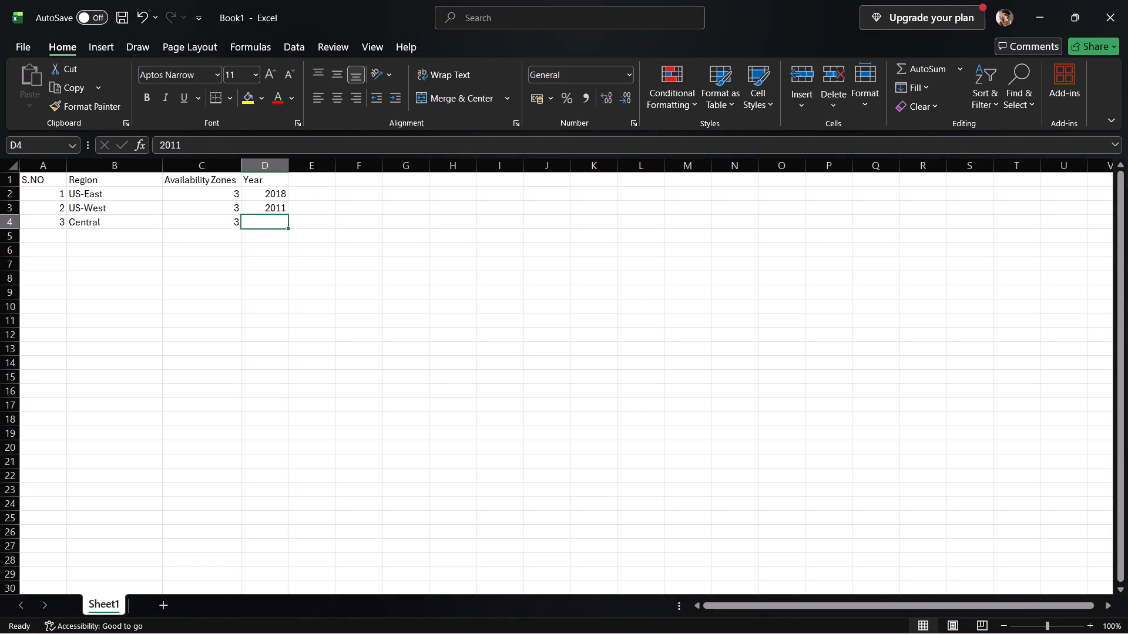
{"action": "type", "text": "2016"}
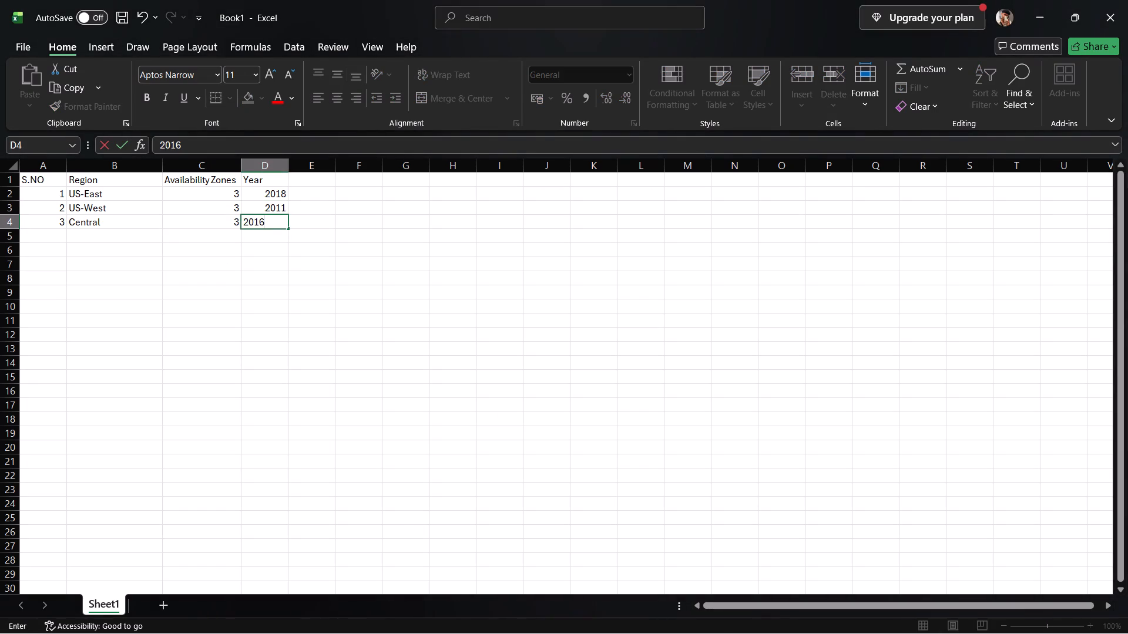
Enter serial number 4 in cell A5, under the S.NO heading.
{"action": "left_click", "coordinate": [52, 236]}
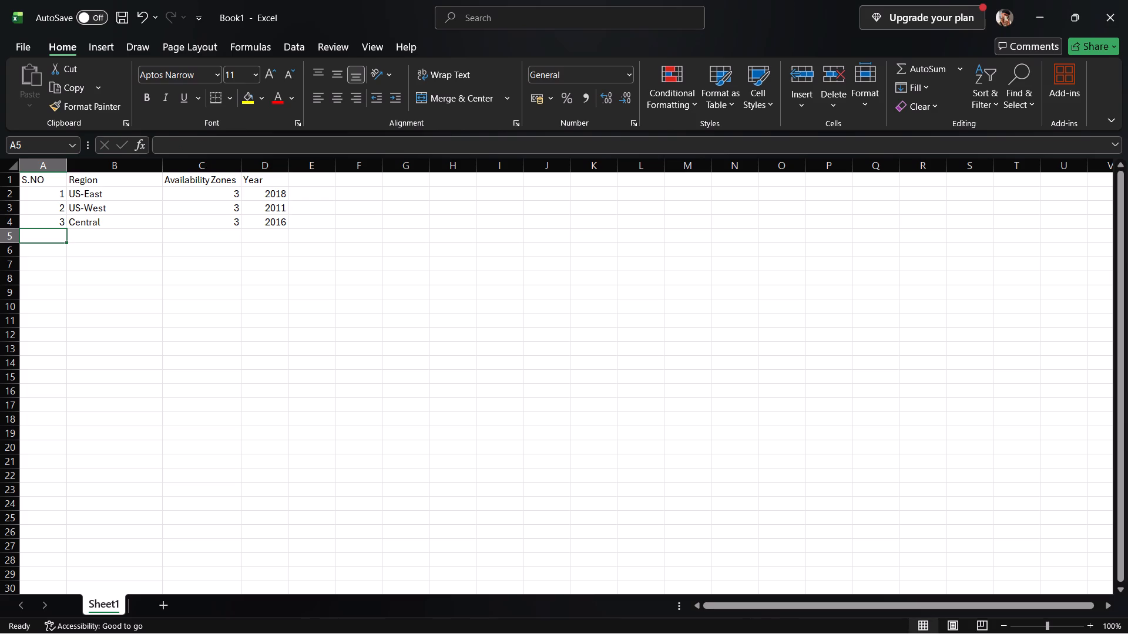
{"action": "key", "text": "4"}
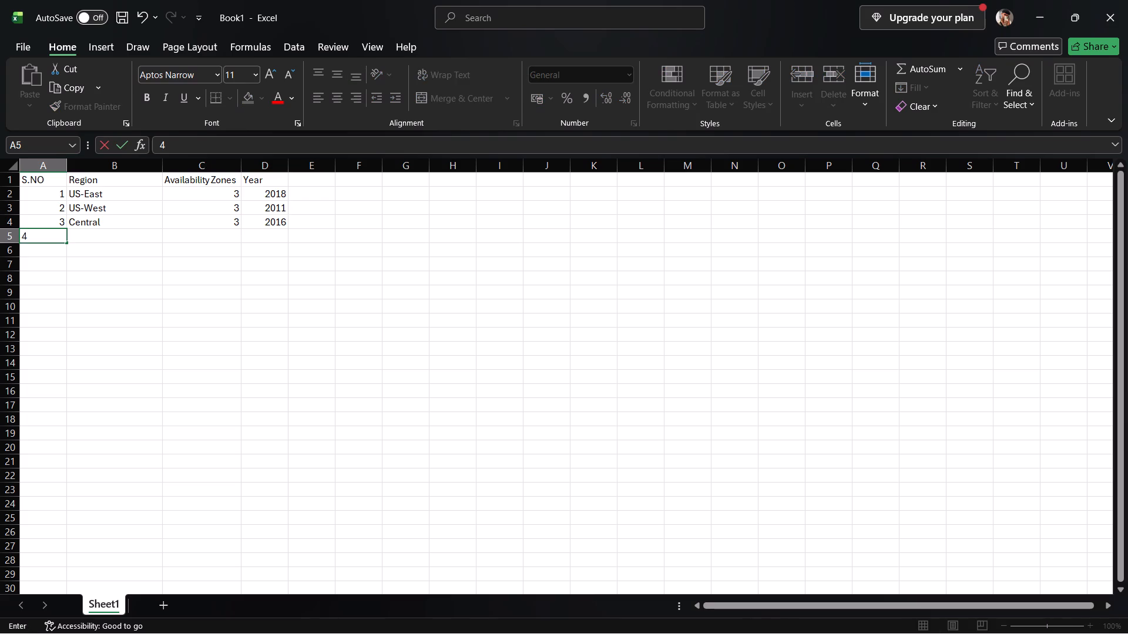
{"action": "left_click", "coordinate": [78, 239]}
View the Canada West (Calgary) and Mexico (Central) region details on the AWS page in Chrome, and return to the Excel sheet.
{"action": "key", "text": "alt+Tab"}
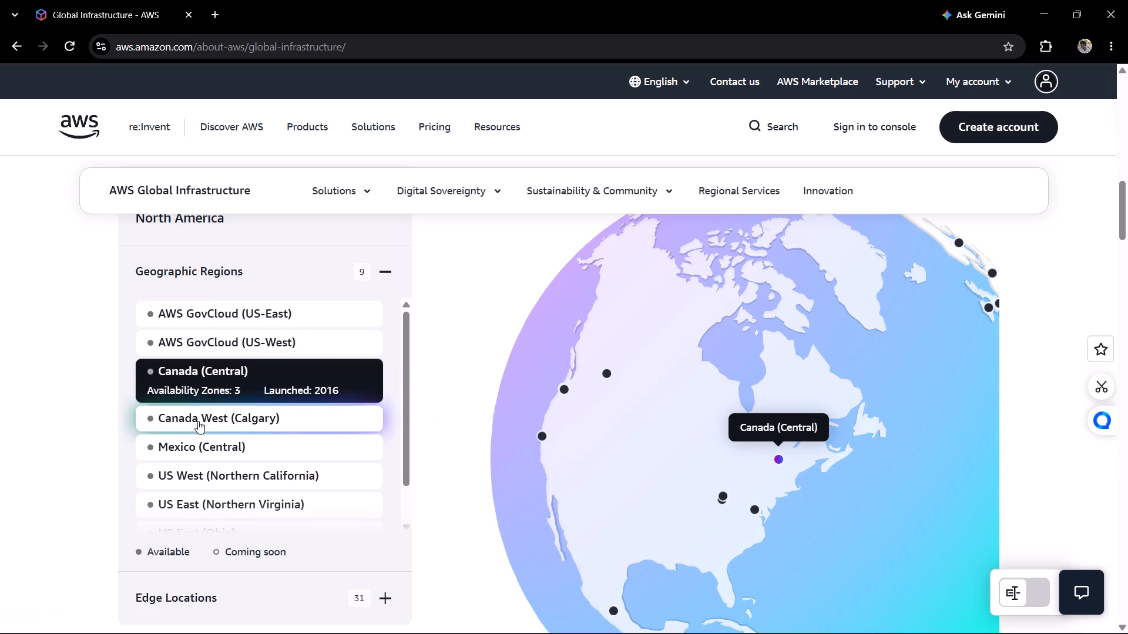
{"action": "left_click", "coordinate": [198, 421]}
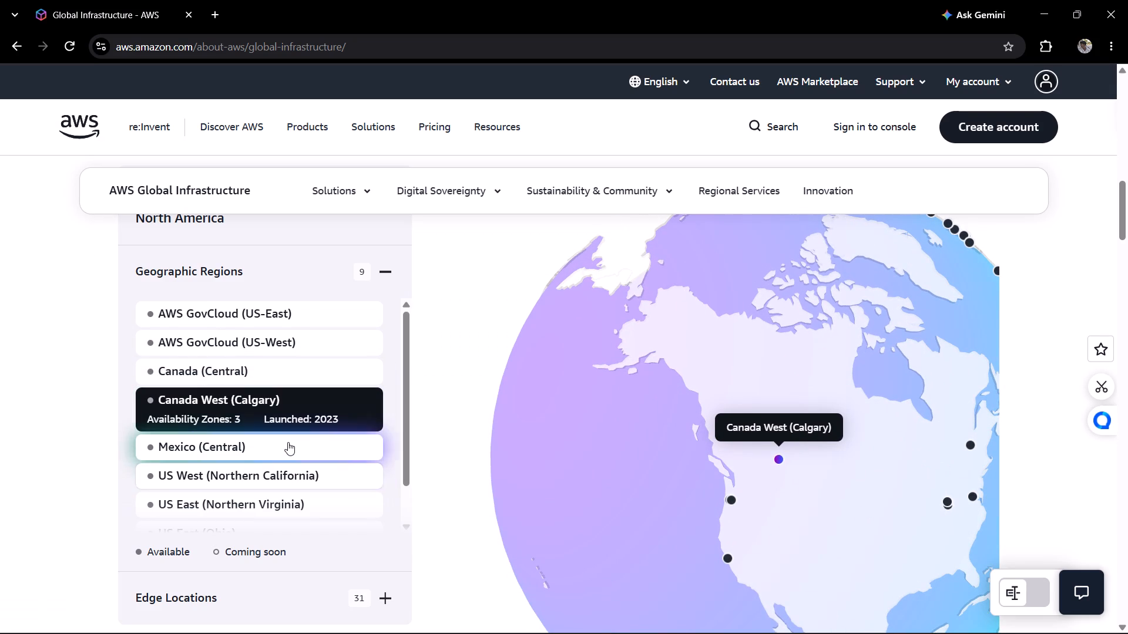
{"action": "left_click", "coordinate": [288, 442]}
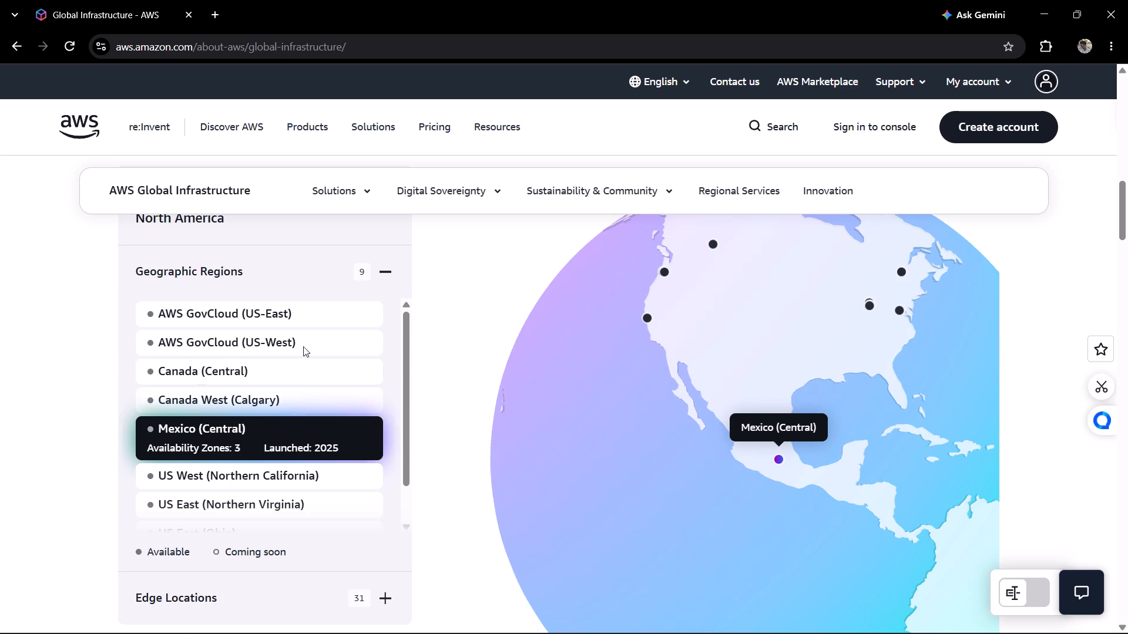
{"action": "key", "text": "alt+Tab"}
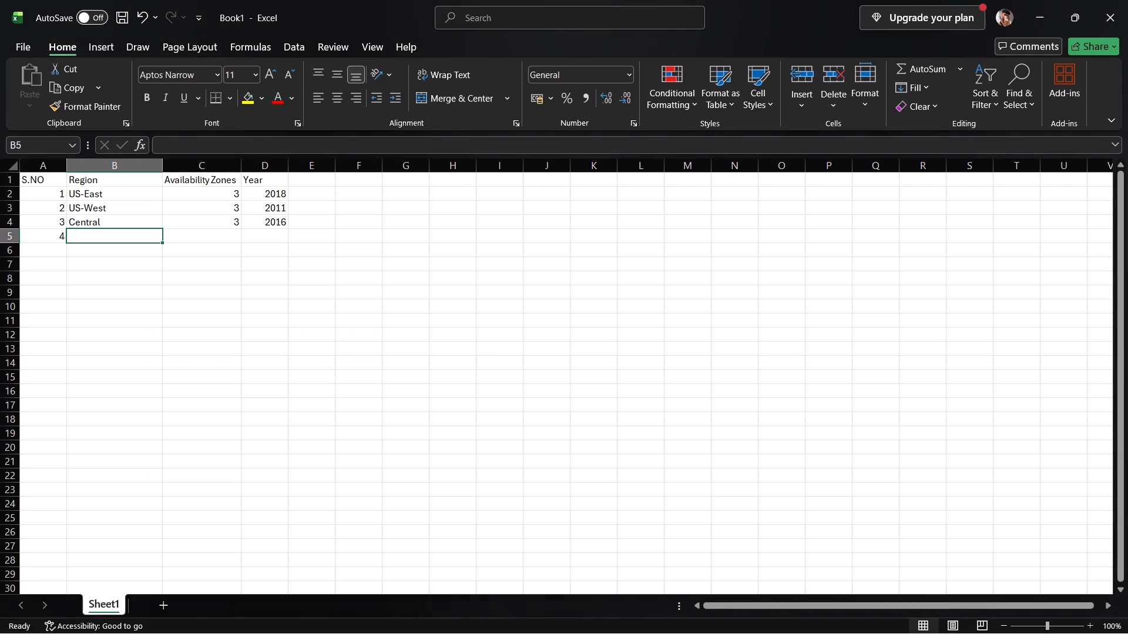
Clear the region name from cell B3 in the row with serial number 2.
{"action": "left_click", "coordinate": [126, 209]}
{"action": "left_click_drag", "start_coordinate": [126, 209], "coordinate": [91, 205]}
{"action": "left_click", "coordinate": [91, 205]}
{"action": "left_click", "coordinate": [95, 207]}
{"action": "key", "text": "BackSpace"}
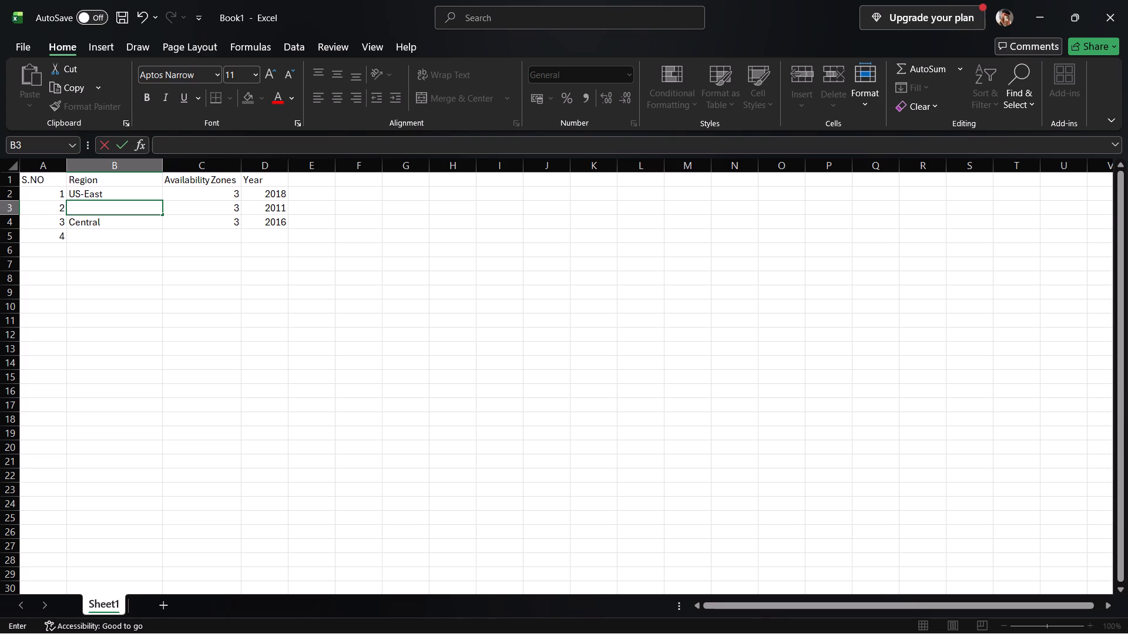
Replace the region in cell B2 with "Hyderabad".
{"action": "left_click", "coordinate": [99, 191]}
{"action": "key", "text": "BackSpace"}
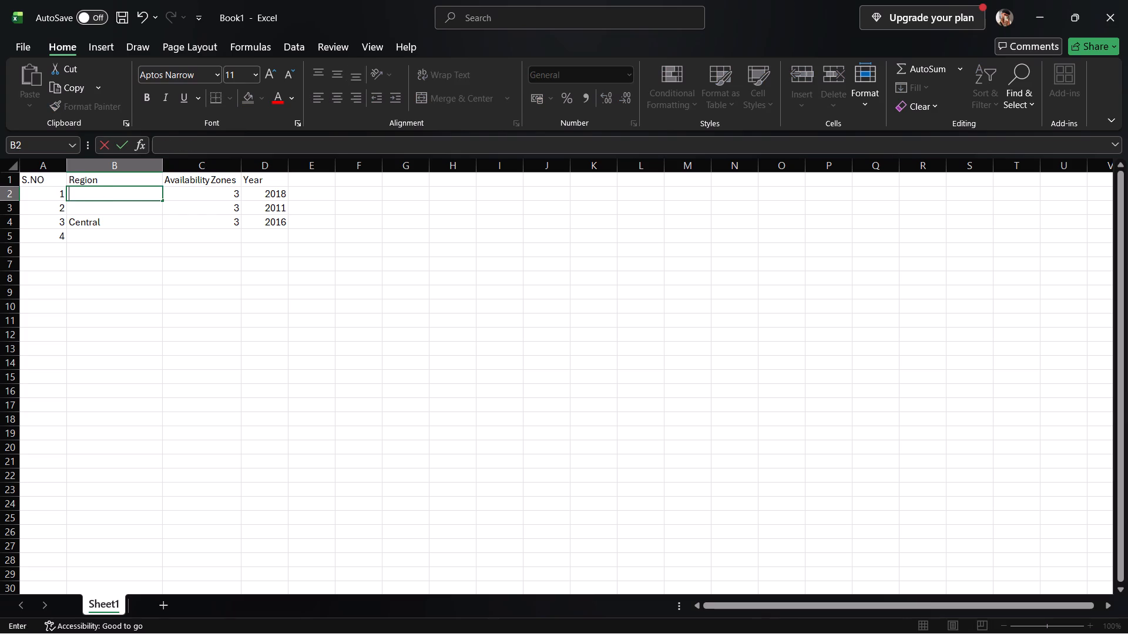
{"action": "type", "text": "yde"}
{"action": "key", "text": "BackSpace"}
{"action": "key", "text": "BackSpace"}
{"action": "key", "text": "BackSpace"}
{"action": "type", "text": "yder"}
{"action": "type", "text": "abad"}
Re-enter 3 availability zones in cell C2 and set the year in cell D2 to 2022 for the Hyderabad row.
{"action": "left_click", "coordinate": [192, 194]}
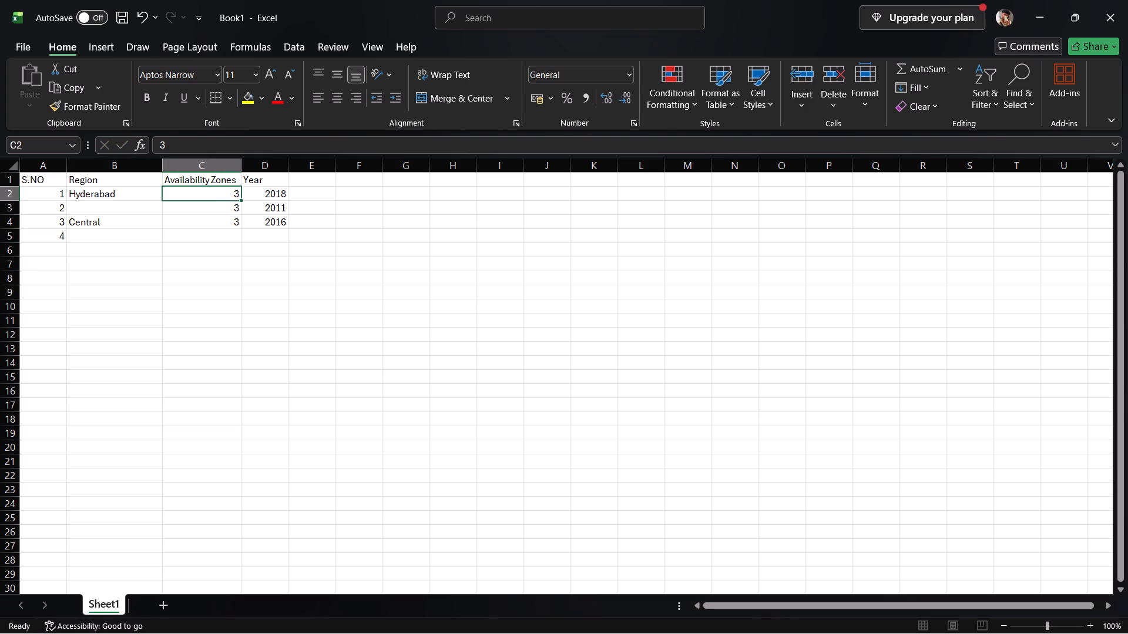
{"action": "key", "text": "BackSpace"}
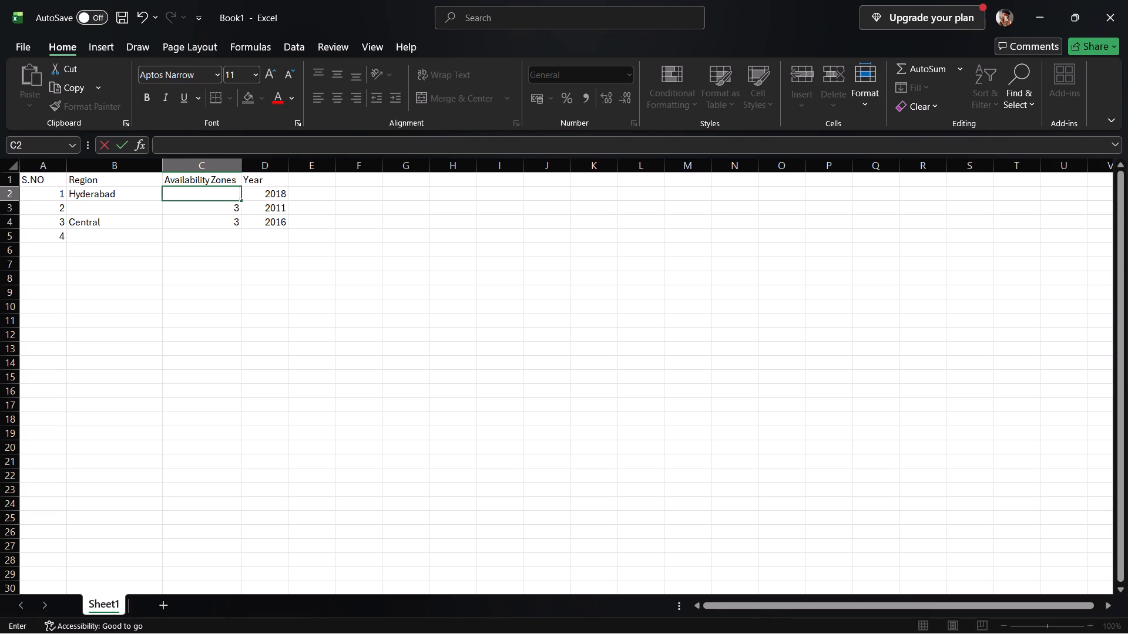
{"action": "key", "text": "3"}
{"action": "left_click", "coordinate": [276, 198]}
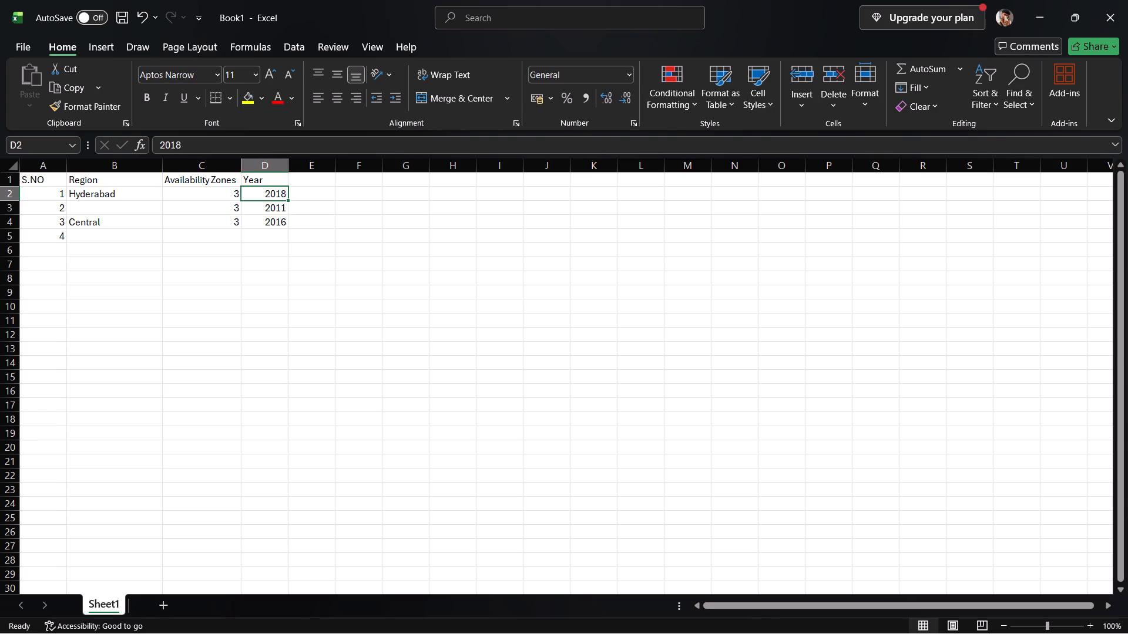
{"action": "key", "text": "BackSpace"}
{"action": "type", "text": "2022"}
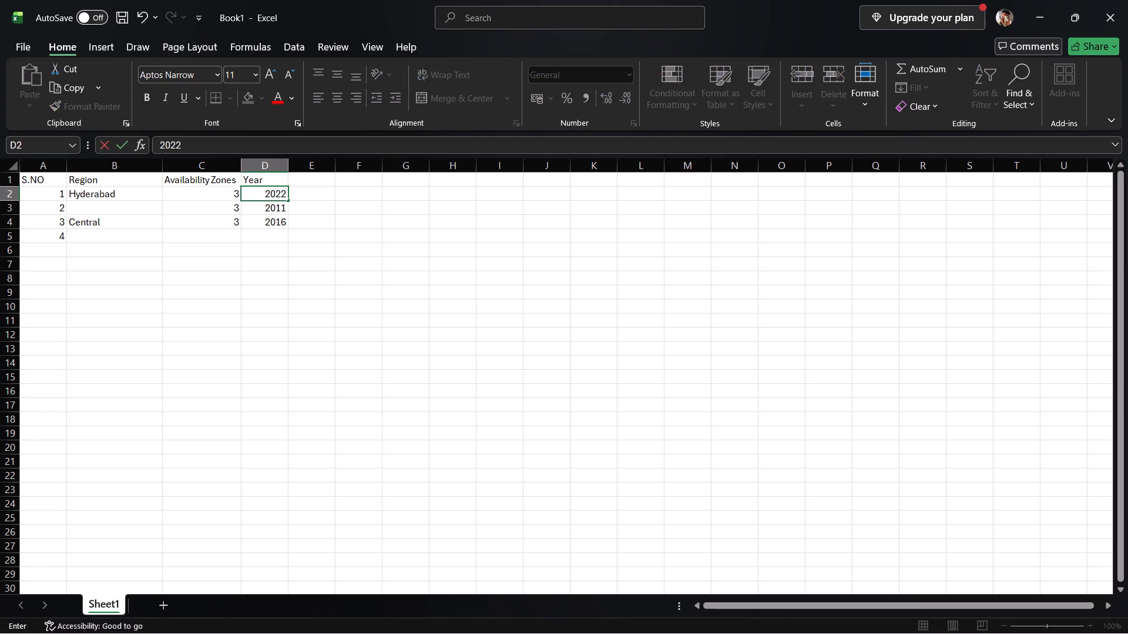
Enter the region "US-West" in the empty cell B3.
{"action": "left_click", "coordinate": [147, 208]}
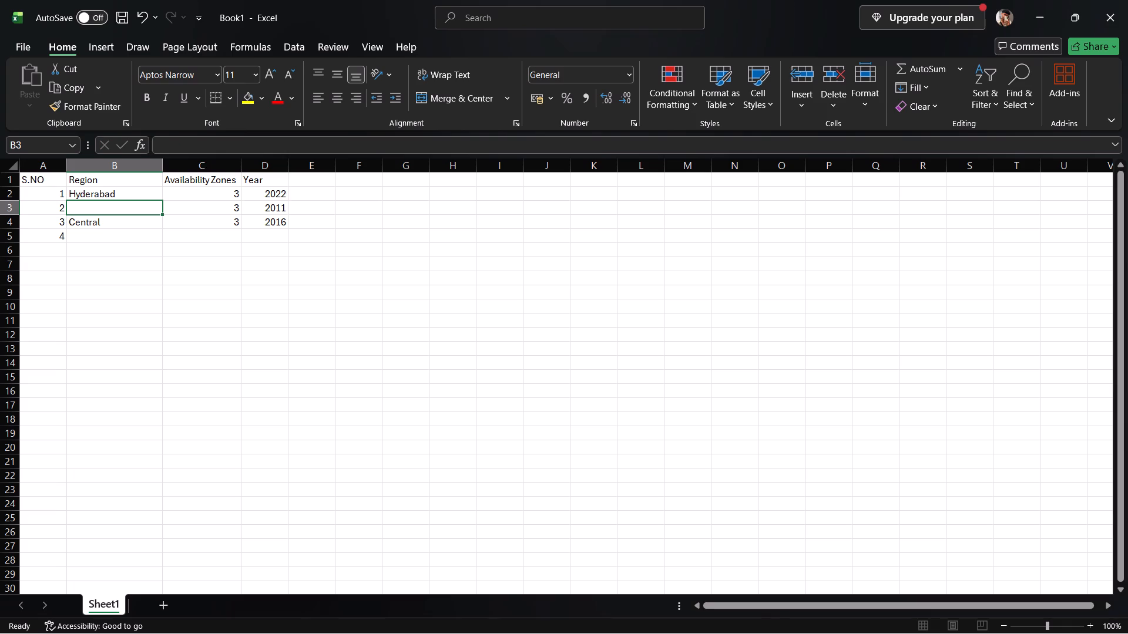
{"action": "type", "text": "us"}
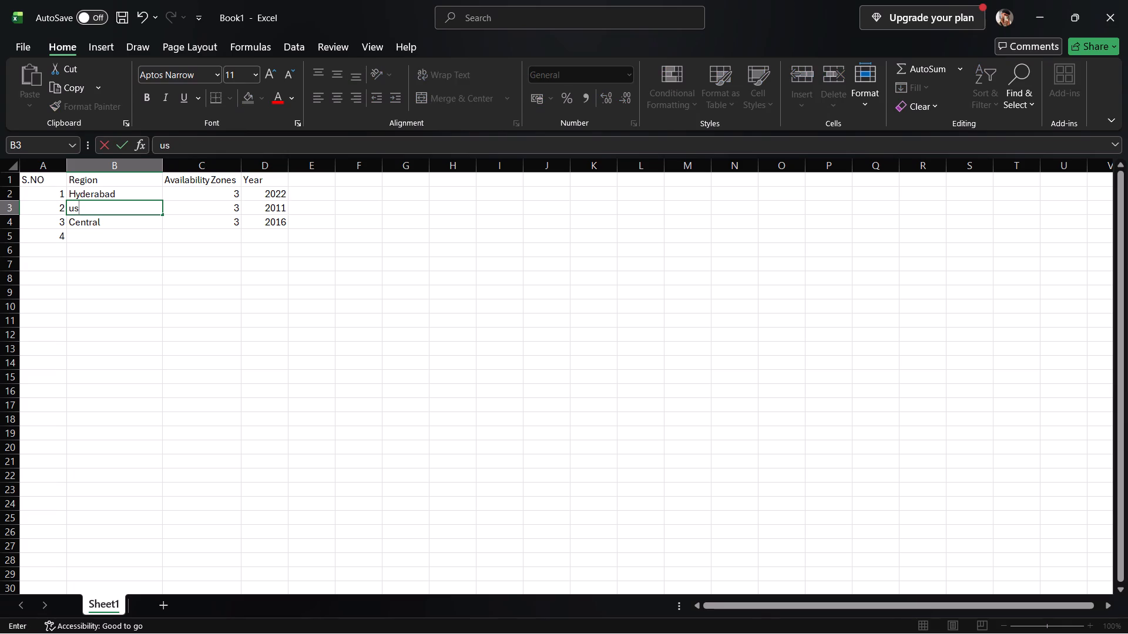
{"action": "key", "text": "BackSpace"}
{"action": "key", "text": "BackSpace"}
{"action": "type", "text": "US"}
{"action": "key", "text": "minus"}
{"action": "type", "text": "ast"}
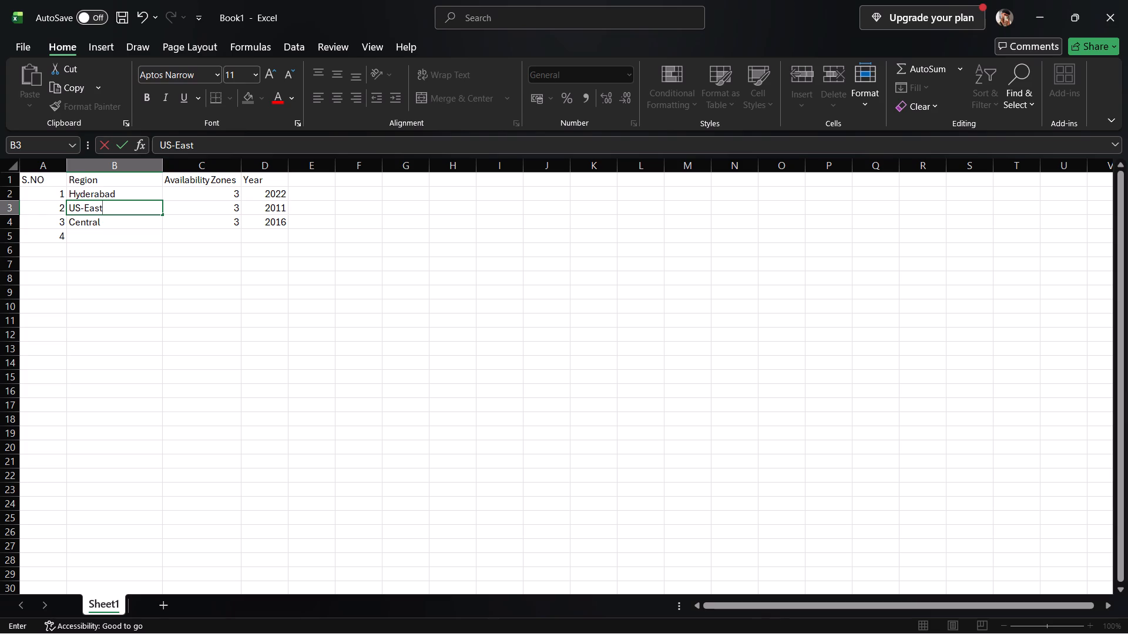
{"action": "key", "text": "BackSpace"}
{"action": "key", "text": "BackSpace"}
{"action": "key", "text": "BackSpace"}
{"action": "key", "text": "BackSpace"}
{"action": "key", "text": "w"}
{"action": "key", "text": "BackSpace"}
{"action": "key", "text": "w"}
{"action": "type", "text": "est"}
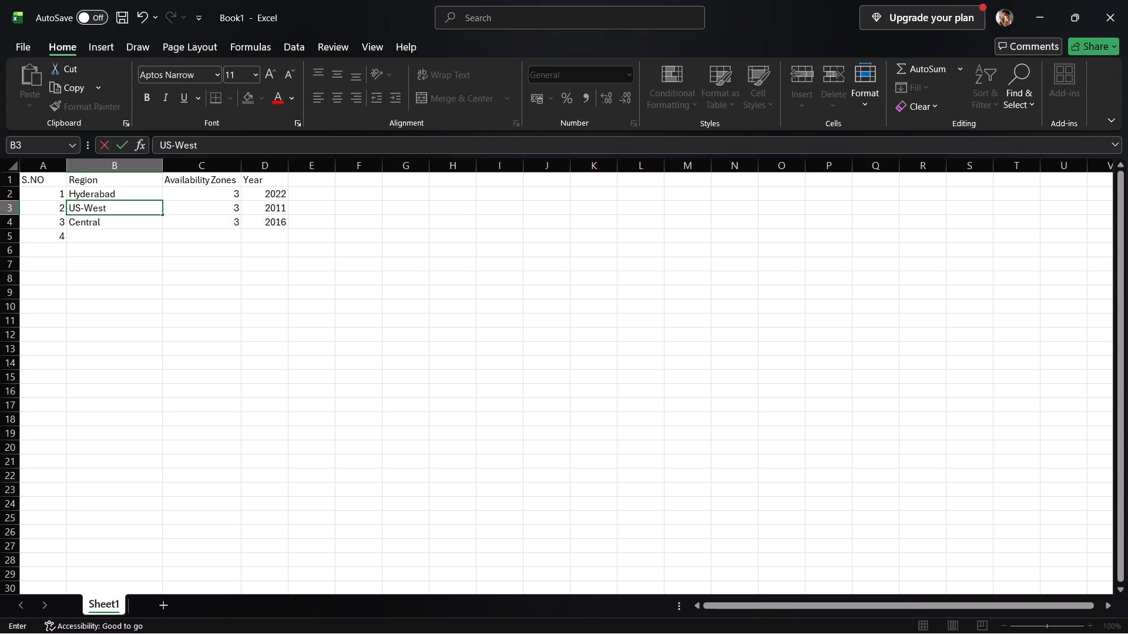
{"action": "left_click", "coordinate": [120, 226]}
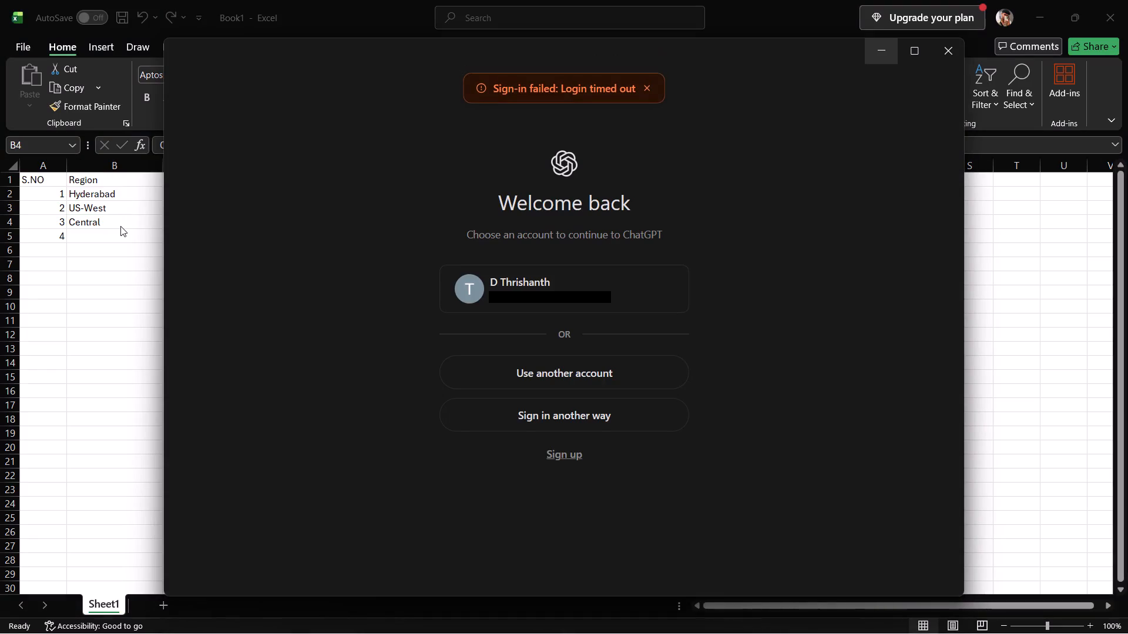
Dismiss the ChatGPT sign-in window covering the worksheet.
{"action": "left_click", "coordinate": [963, 52]}
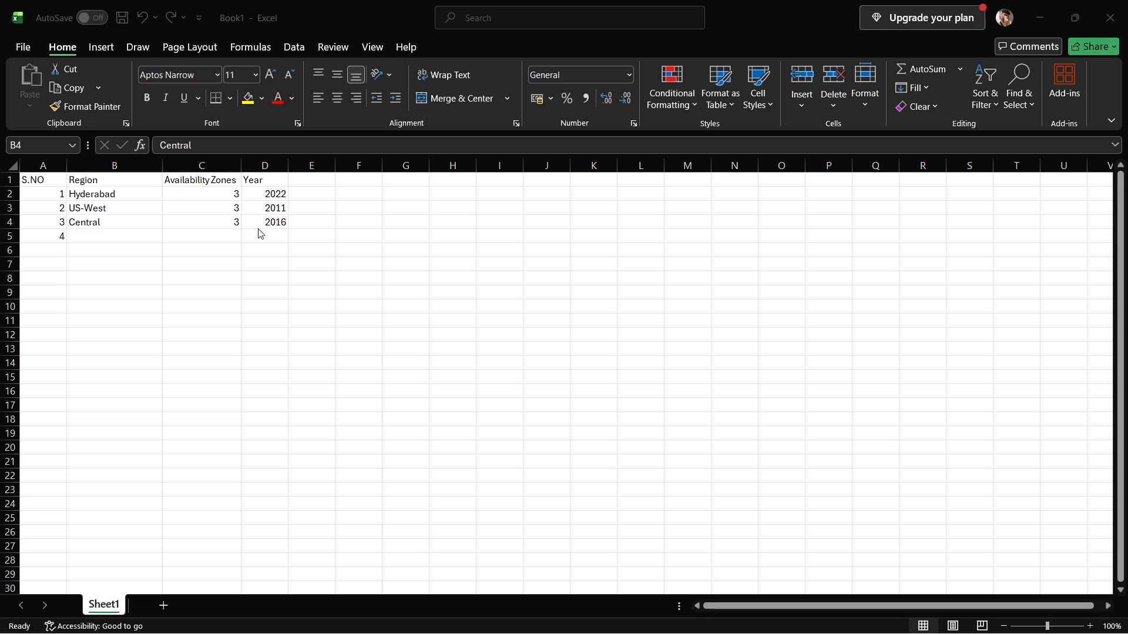
Complete row 5 for serial number 4 with region "Landon", 4 availability zones and year 2016.
{"action": "left_click", "coordinate": [132, 230]}
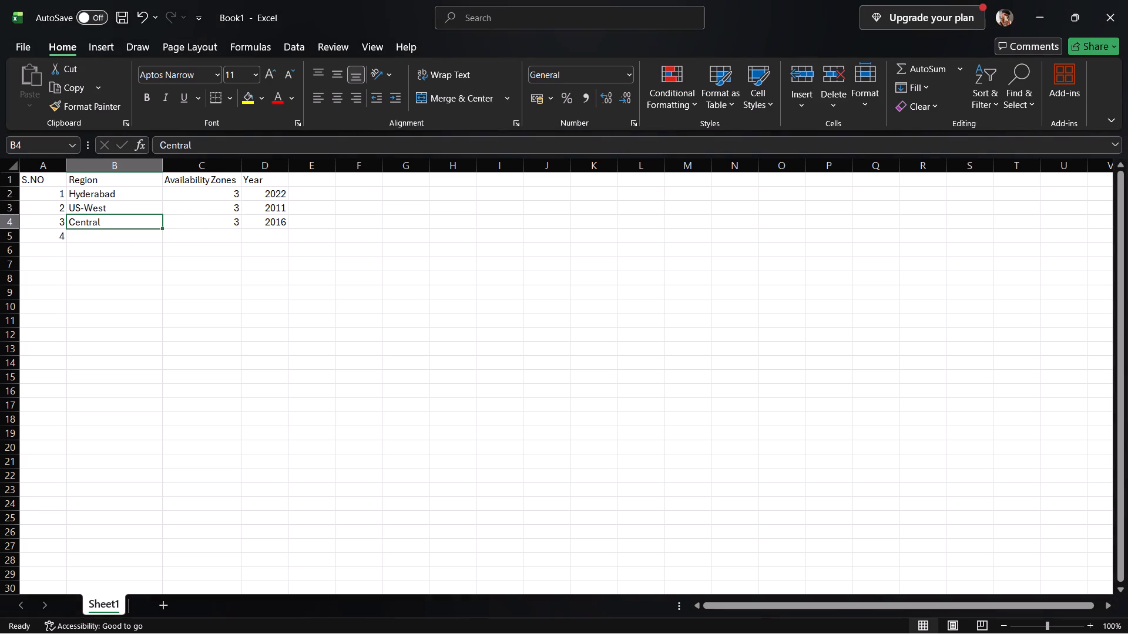
{"action": "left_click", "coordinate": [132, 236]}
{"action": "key", "text": "l"}
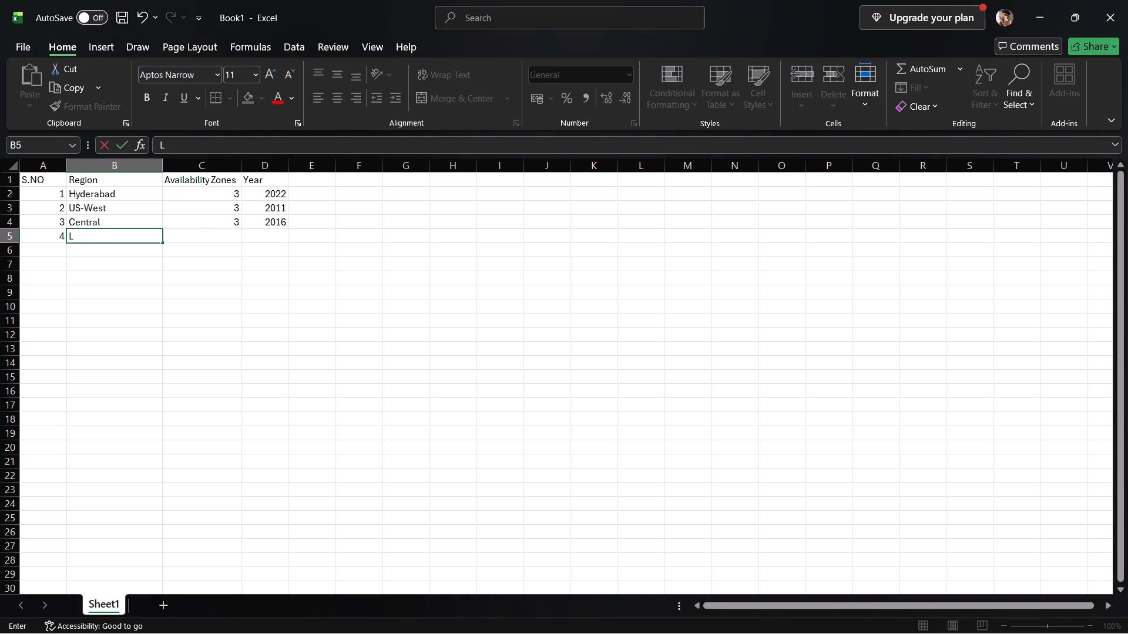
{"action": "key", "text": "a"}
{"action": "type", "text": "ndon"}
{"action": "left_click", "coordinate": [224, 237]}
{"action": "key", "text": "3"}
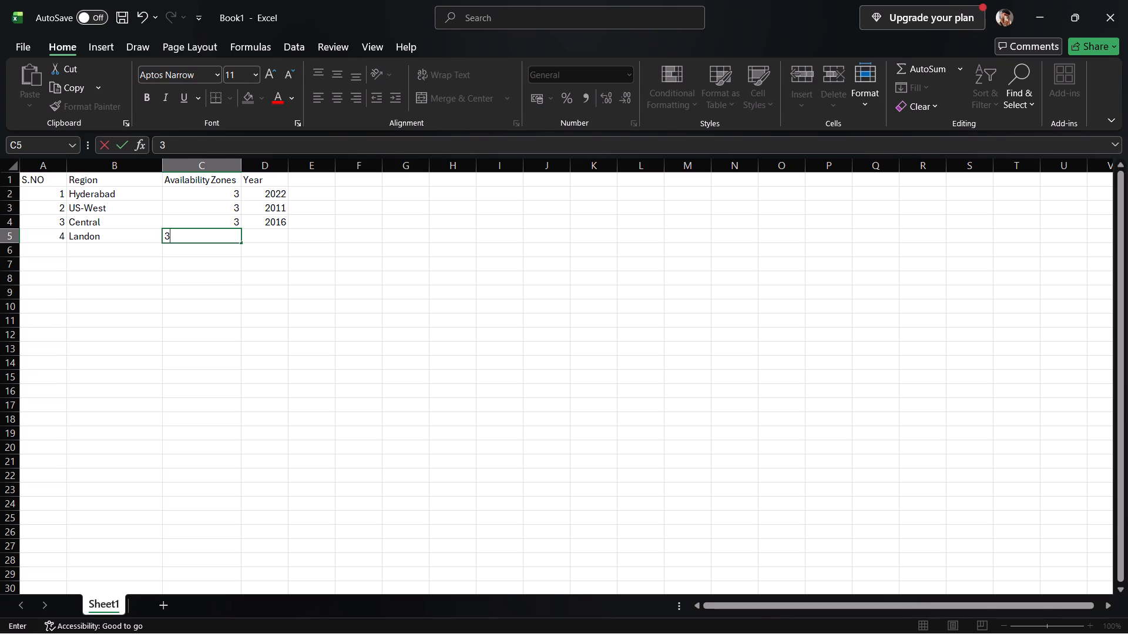
{"action": "key", "text": "BackSpace"}
{"action": "key", "text": "4"}
{"action": "left_click", "coordinate": [266, 237]}
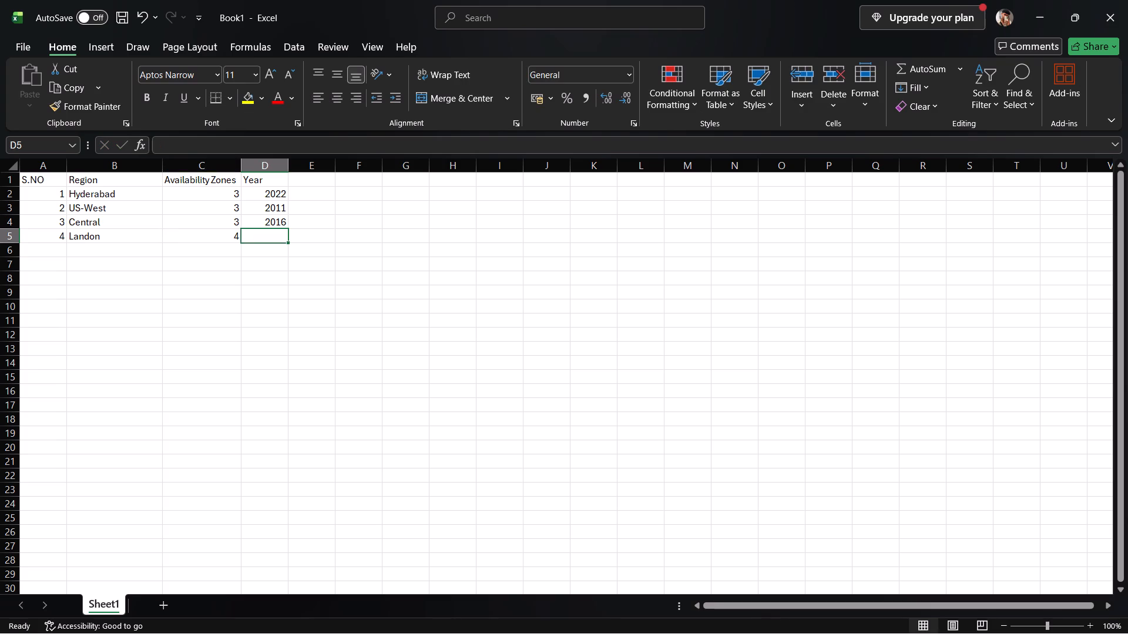
{"action": "type", "text": "206"}
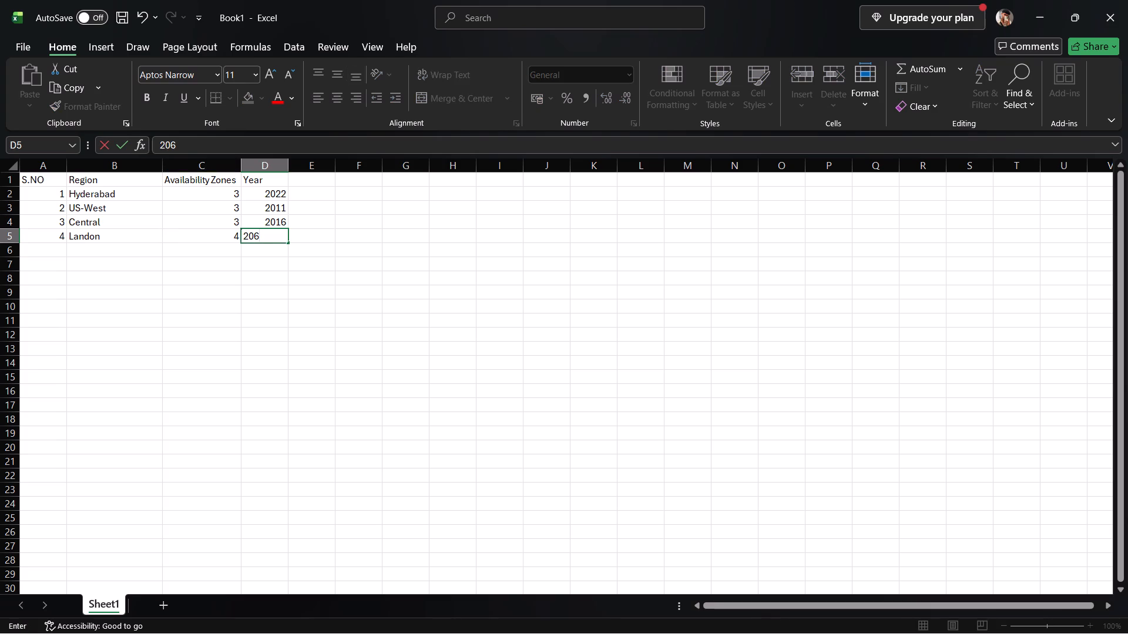
{"action": "key", "text": "BackSpace"}
{"action": "key", "text": "1"}
{"action": "key", "text": "6"}
Fill row 6 with serial number 5, region "Mumbai", 3 availability zones and year 2016.
{"action": "left_click", "coordinate": [61, 252]}
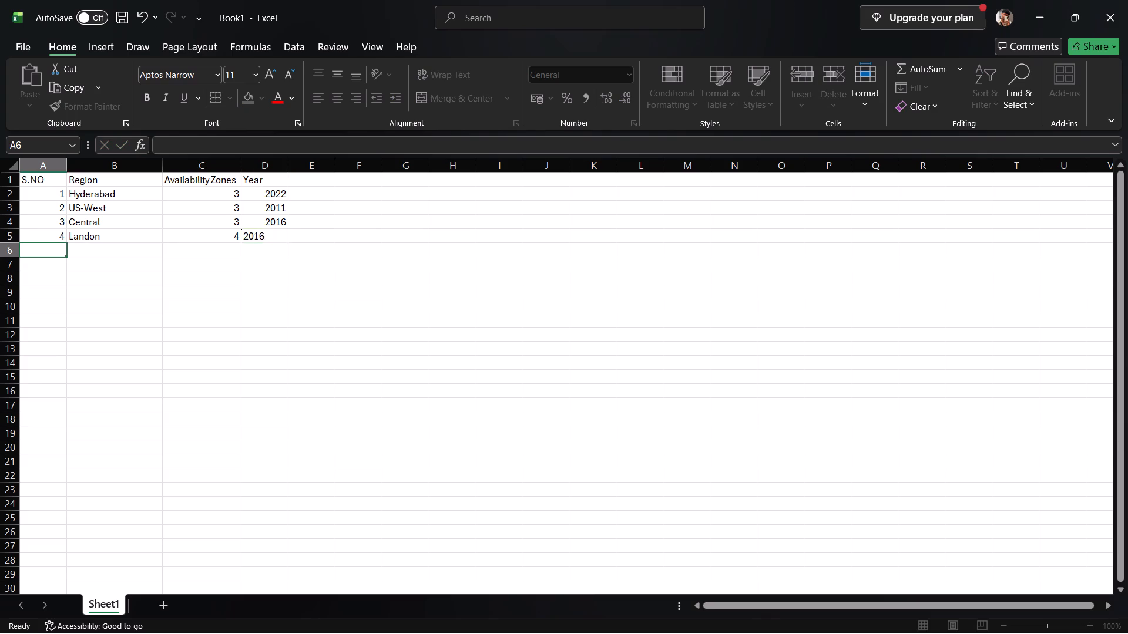
{"action": "key", "text": "5"}
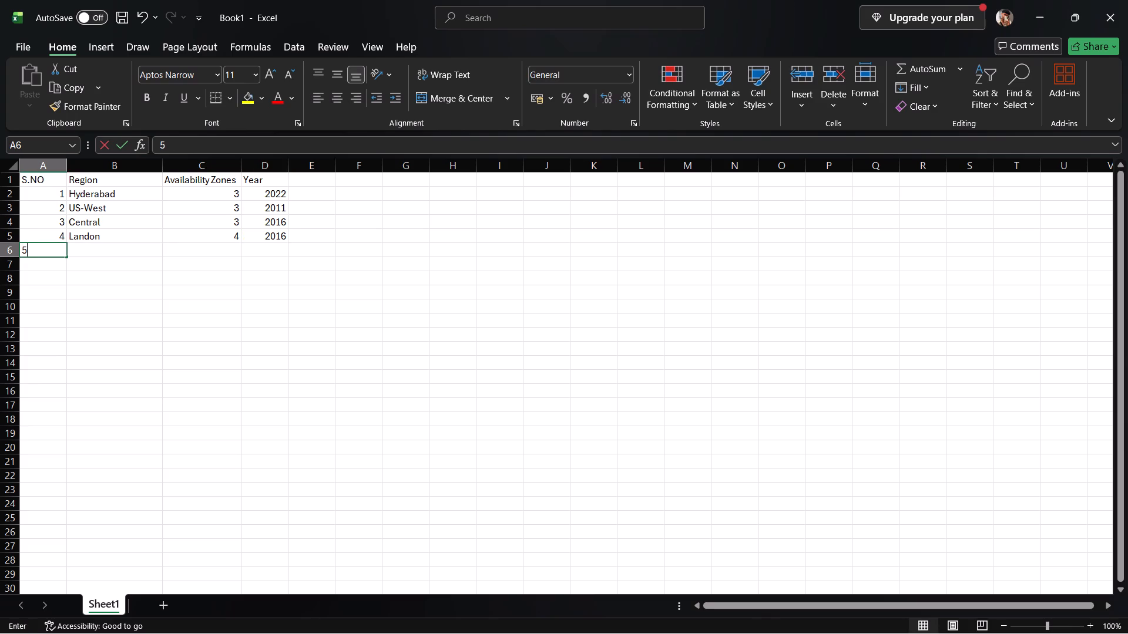
{"action": "left_click", "coordinate": [79, 251]}
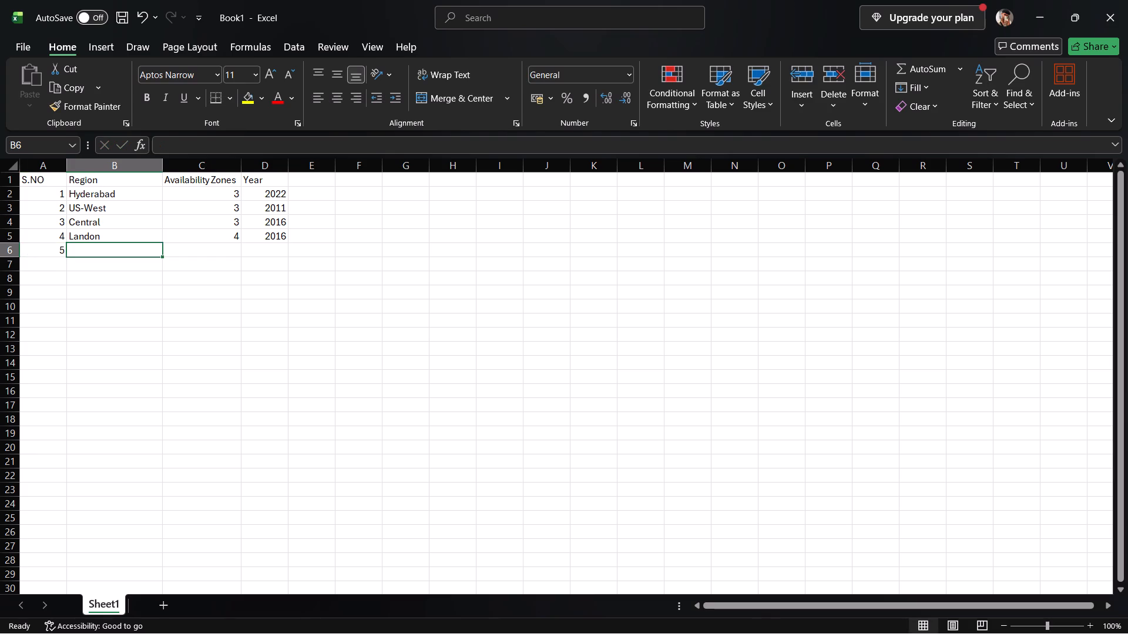
{"action": "type", "text": "um"}
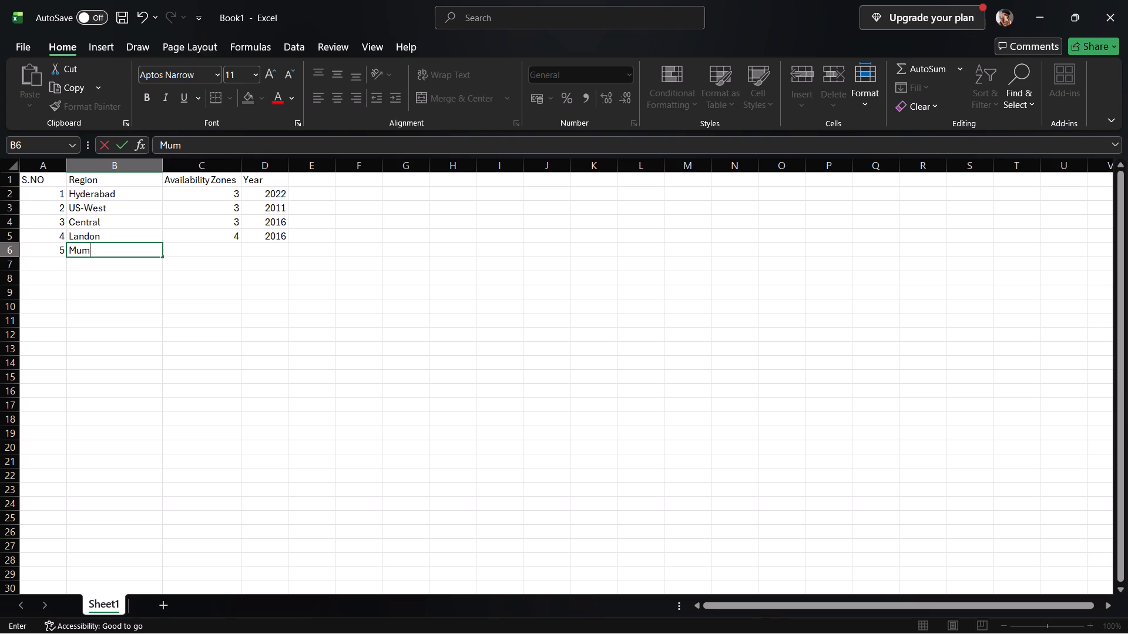
{"action": "type", "text": "bai"}
{"action": "left_click", "coordinate": [220, 255]}
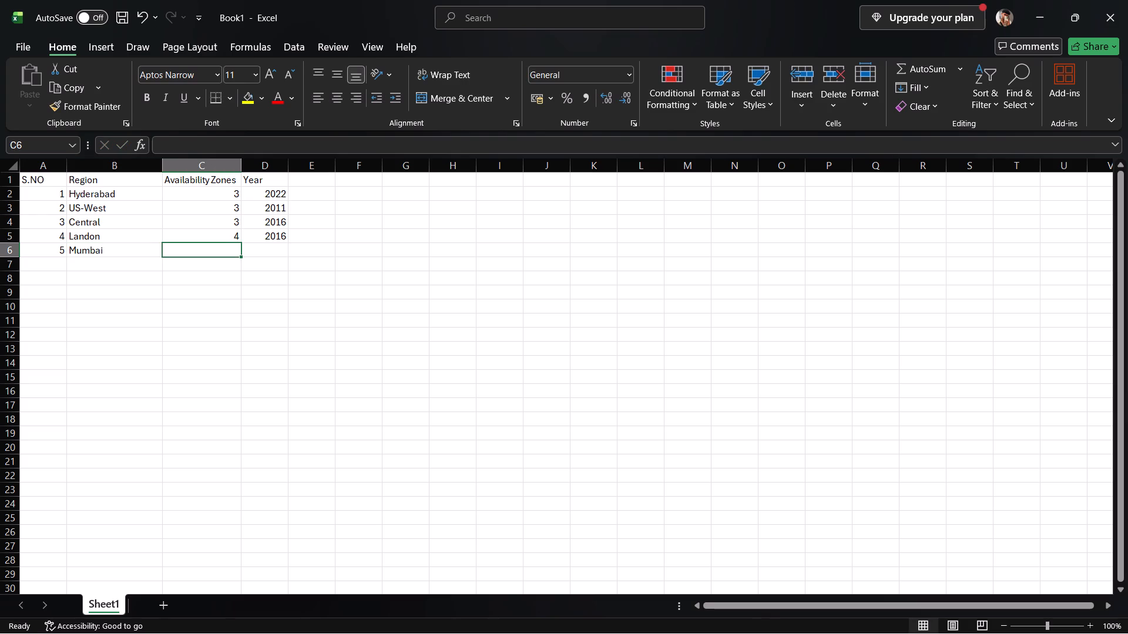
{"action": "key", "text": "3"}
{"action": "left_click", "coordinate": [265, 254]}
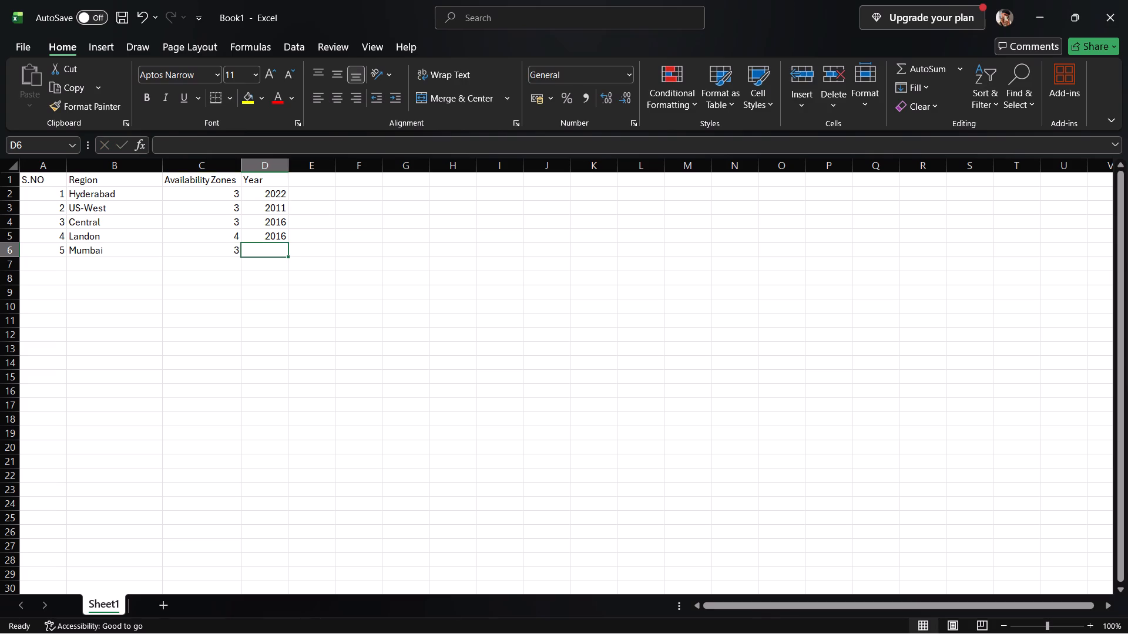
{"action": "type", "text": "200"}
{"action": "key", "text": "BackSpace"}
{"action": "type", "text": "16"}
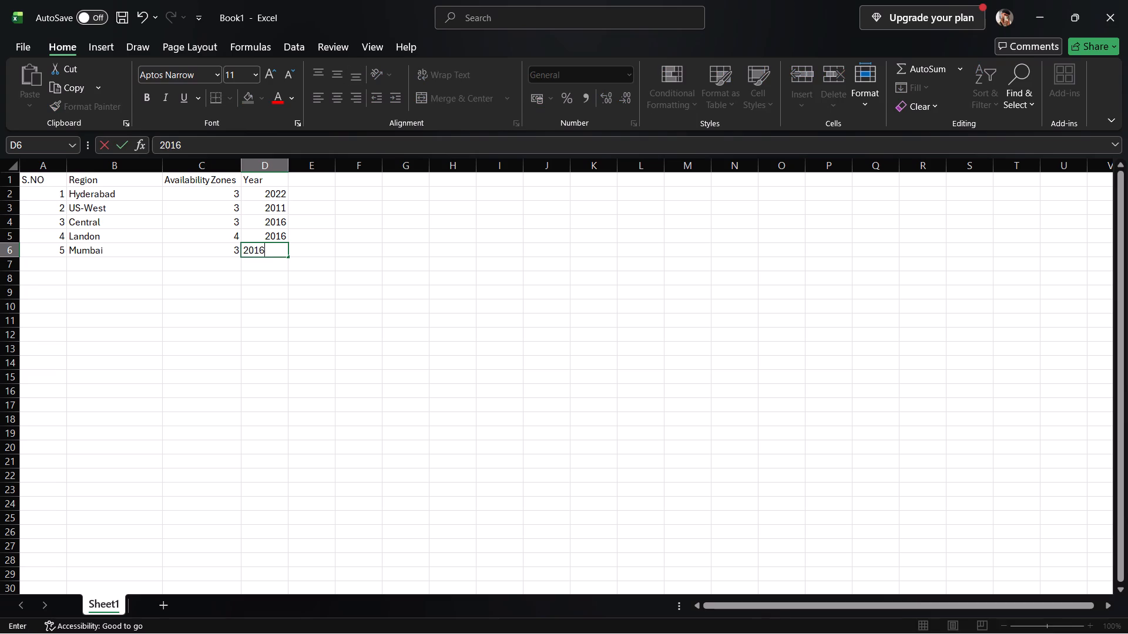
Enter serial number 6 in cell A7.
{"action": "left_click", "coordinate": [58, 267]}
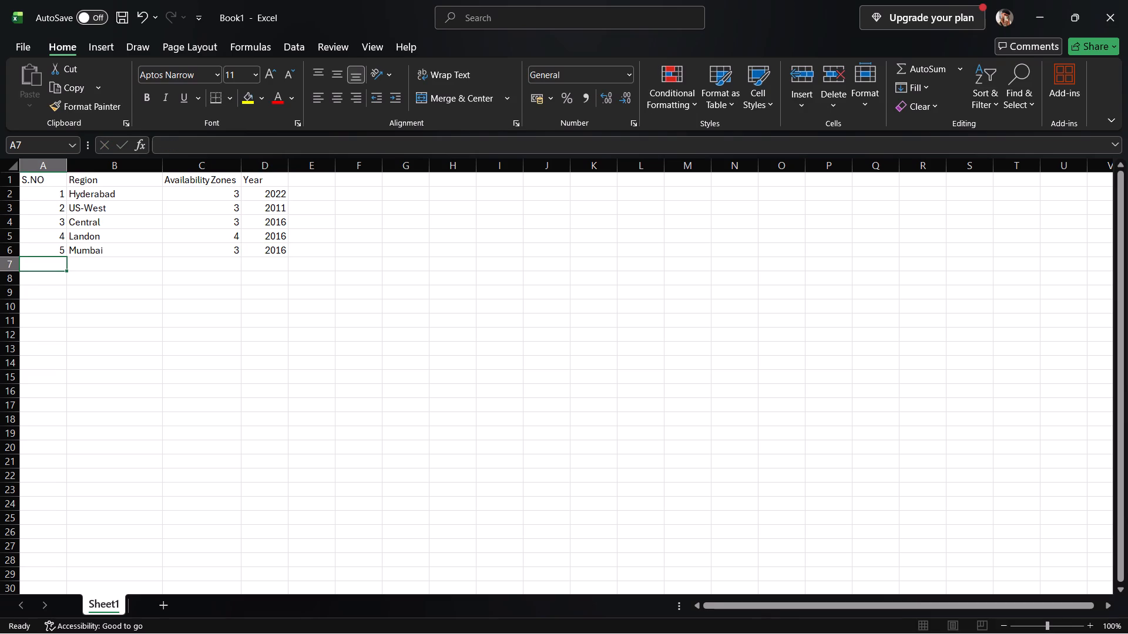
{"action": "key", "text": "6"}
{"action": "left_click", "coordinate": [96, 265]}
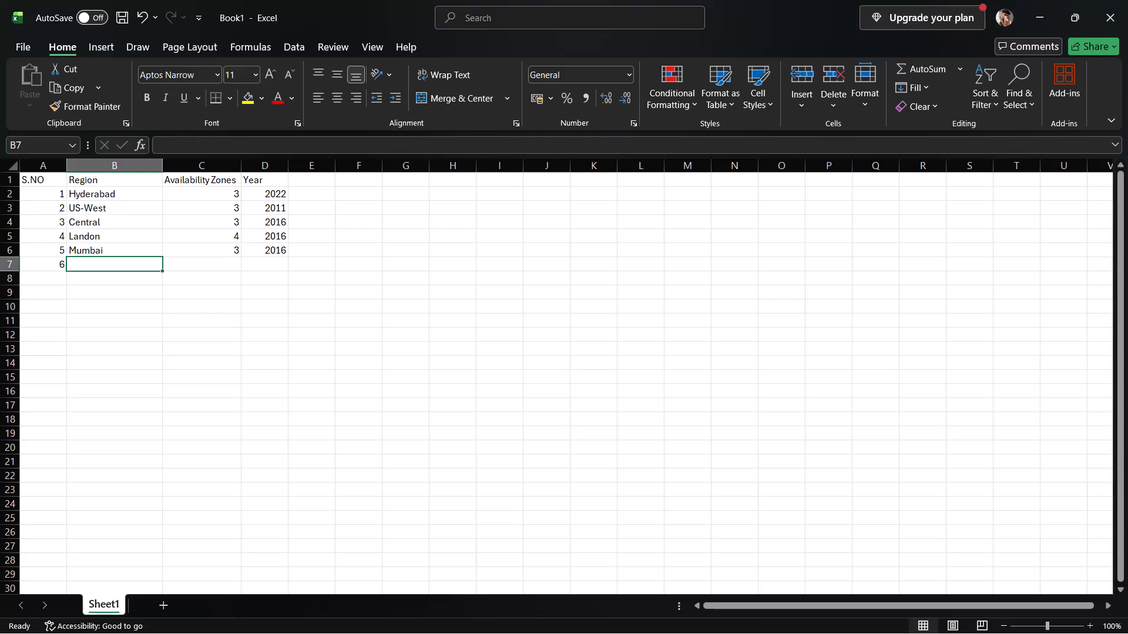
Look up US West (Oregon) on the AWS map in Chrome and enter the region "Oregon" in cell B7 of the Excel sheet.
{"action": "key", "text": "alt+Tab"}
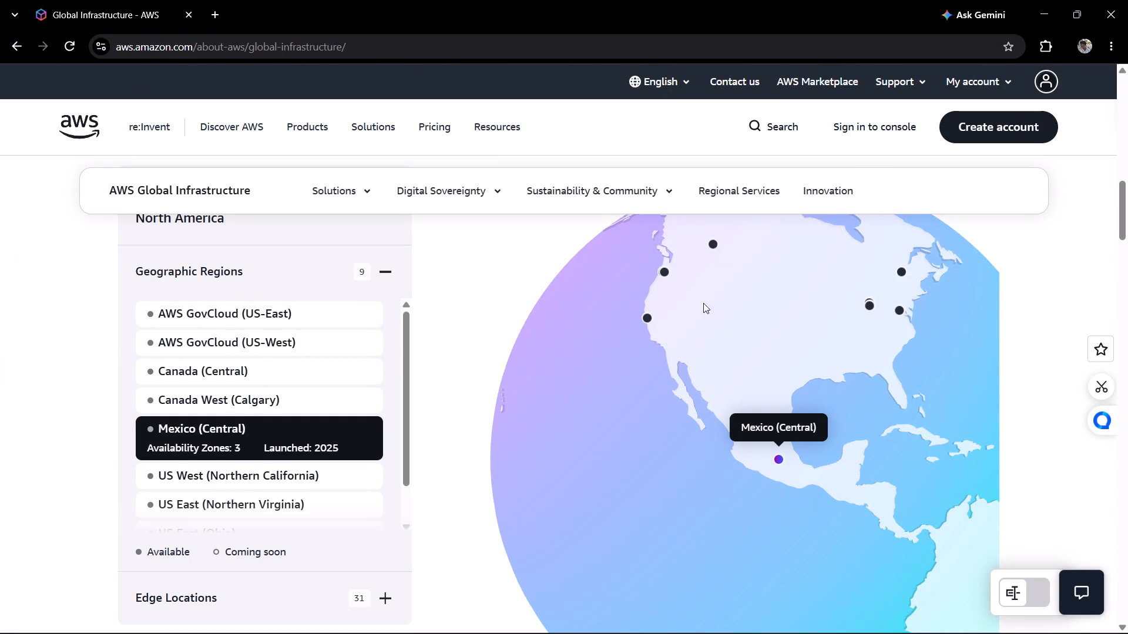
{"action": "left_click", "coordinate": [666, 272]}
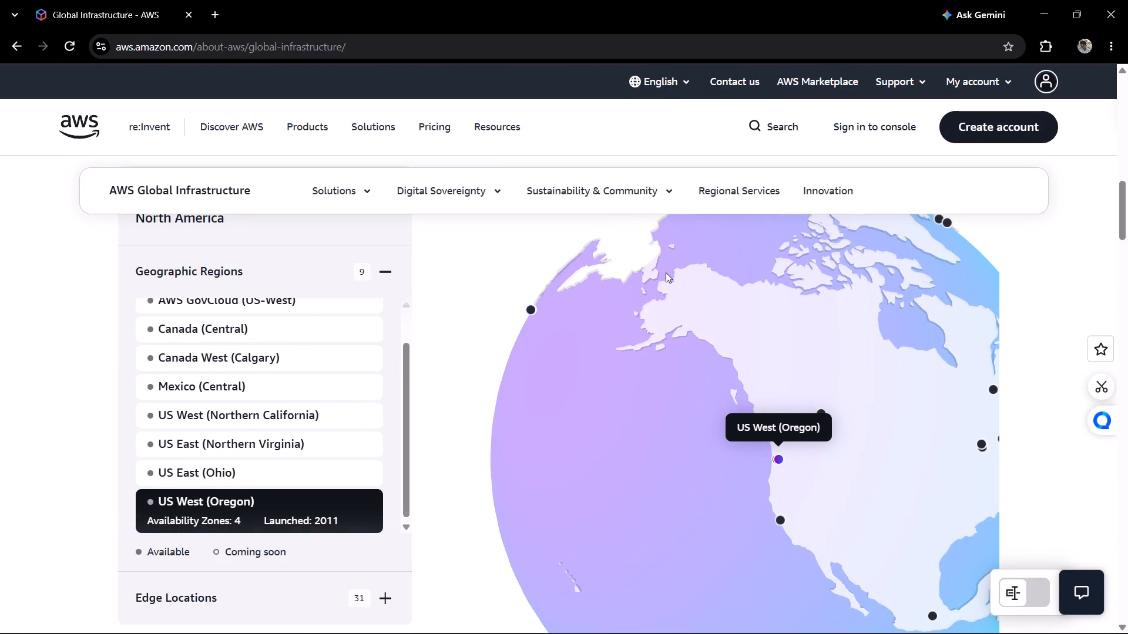
{"action": "key", "text": "alt+Tab"}
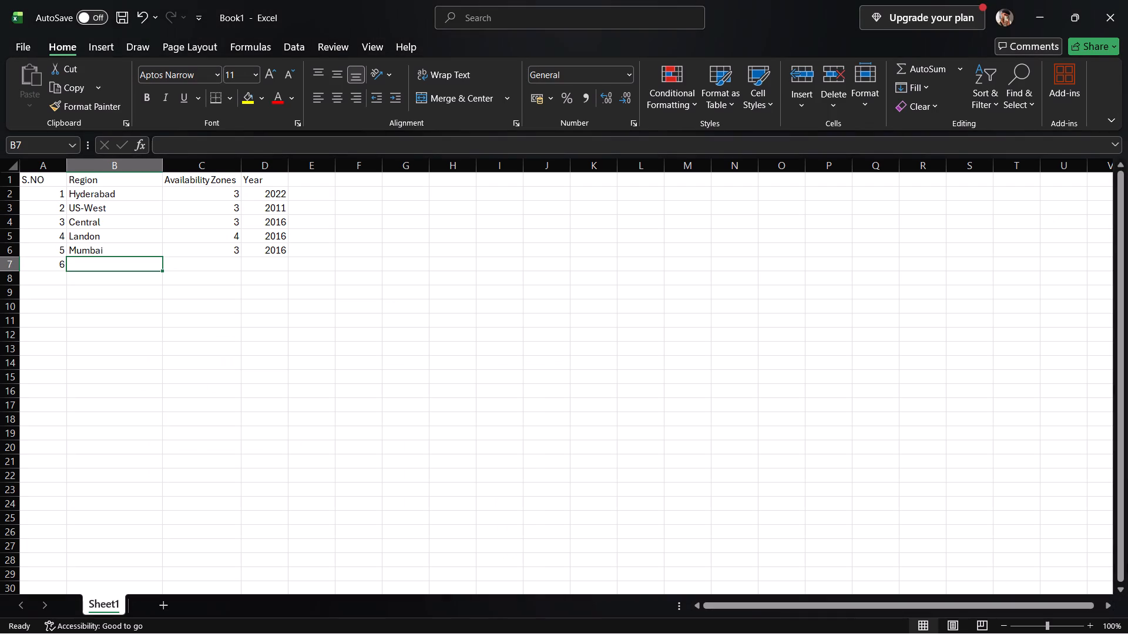
{"action": "key", "text": "alt+Tab"}
{"action": "key", "text": "alt+Tab"}
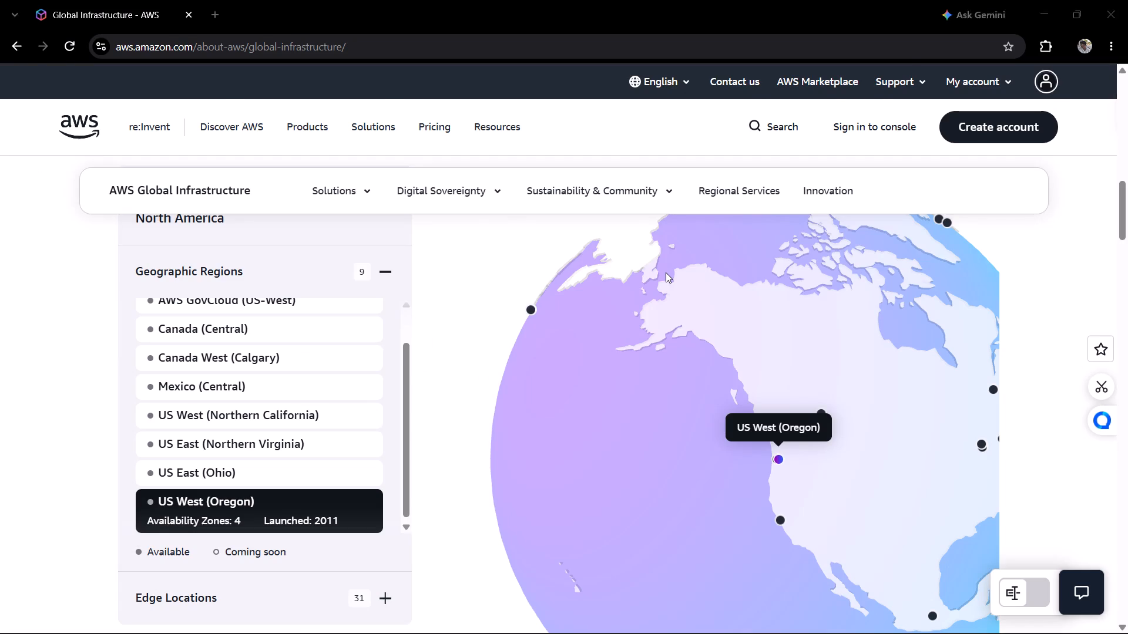
{"action": "key", "text": "Tab"}
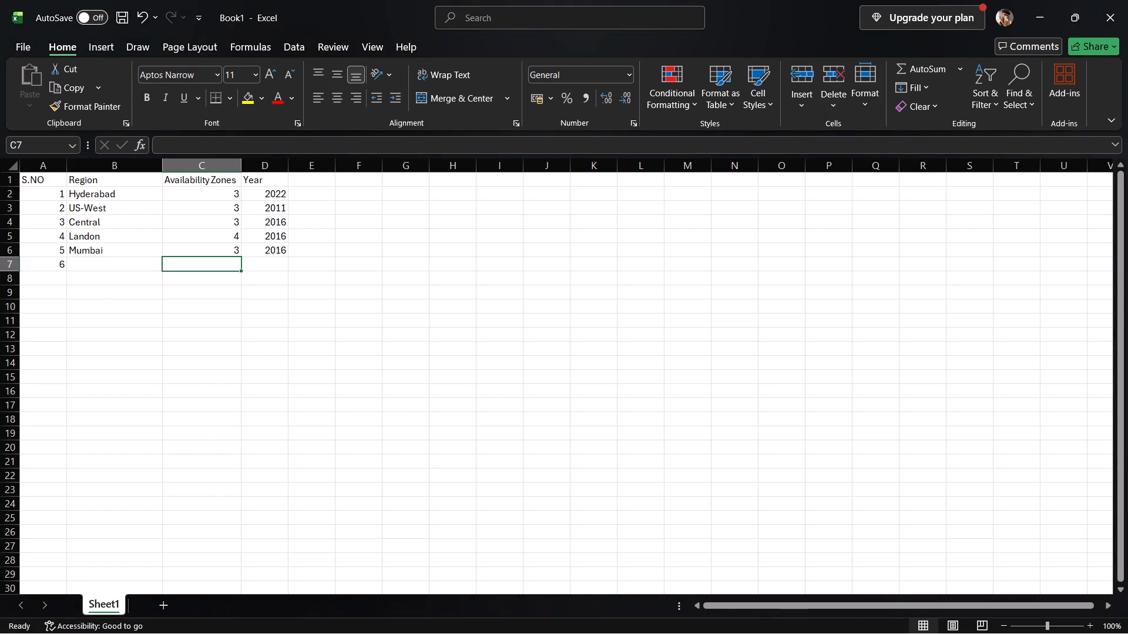
{"action": "key", "text": "Left"}
{"action": "key", "text": "o"}
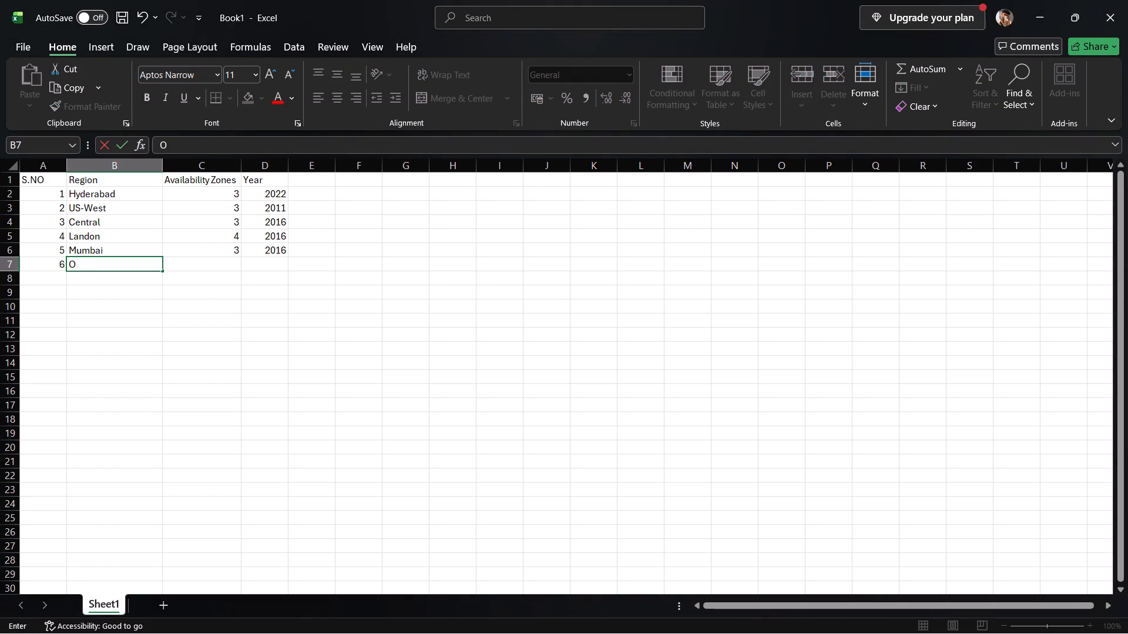
{"action": "key", "text": "r"}
{"action": "key", "text": "e"}
{"action": "type", "text": "gon"}
Enter 4 availability zones in cell C7 and the year 2011 in cell D7 for the Oregon row.
{"action": "left_click", "coordinate": [230, 269]}
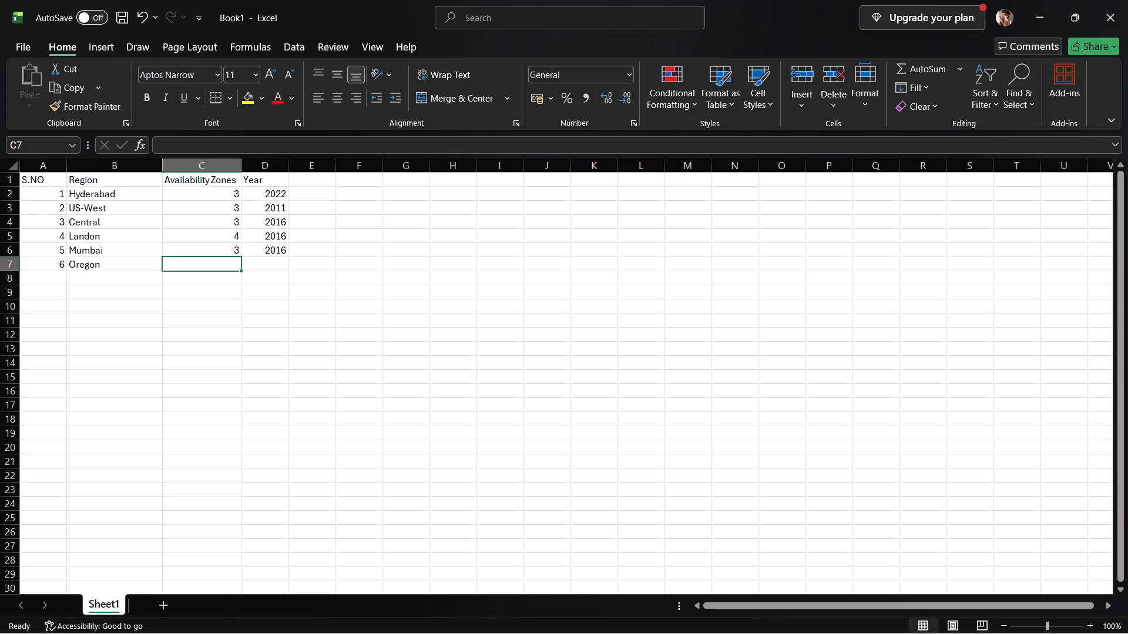
{"action": "key", "text": "4"}
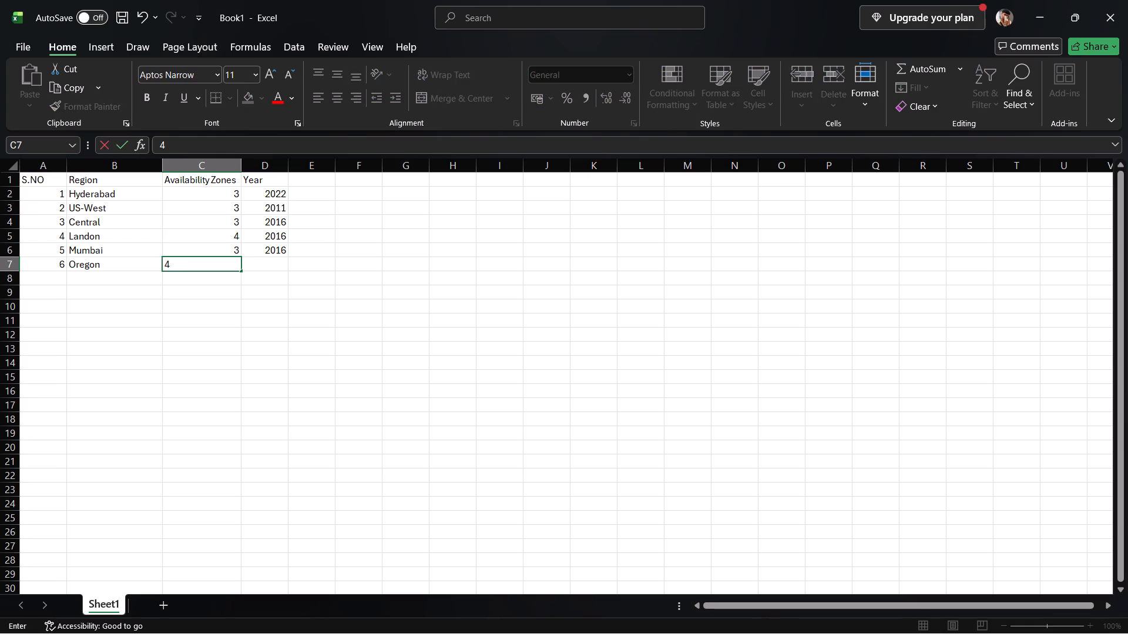
{"action": "left_click", "coordinate": [257, 264]}
{"action": "type", "text": "2011"}
Enter serial number 7 in cell A8.
{"action": "left_click", "coordinate": [56, 279]}
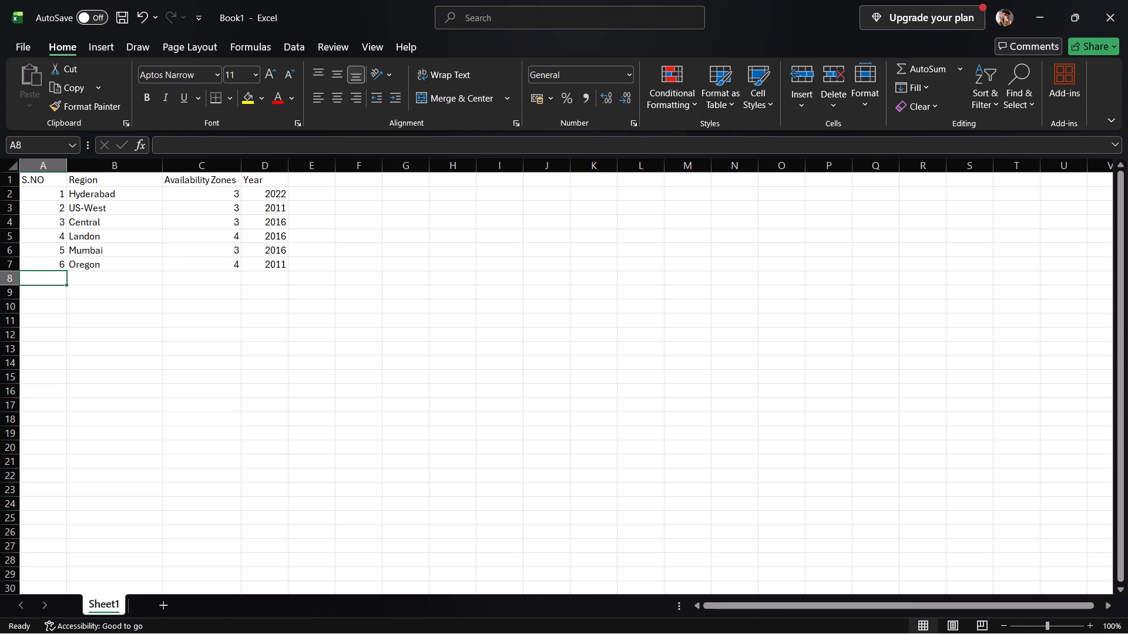
{"action": "key", "text": "7"}
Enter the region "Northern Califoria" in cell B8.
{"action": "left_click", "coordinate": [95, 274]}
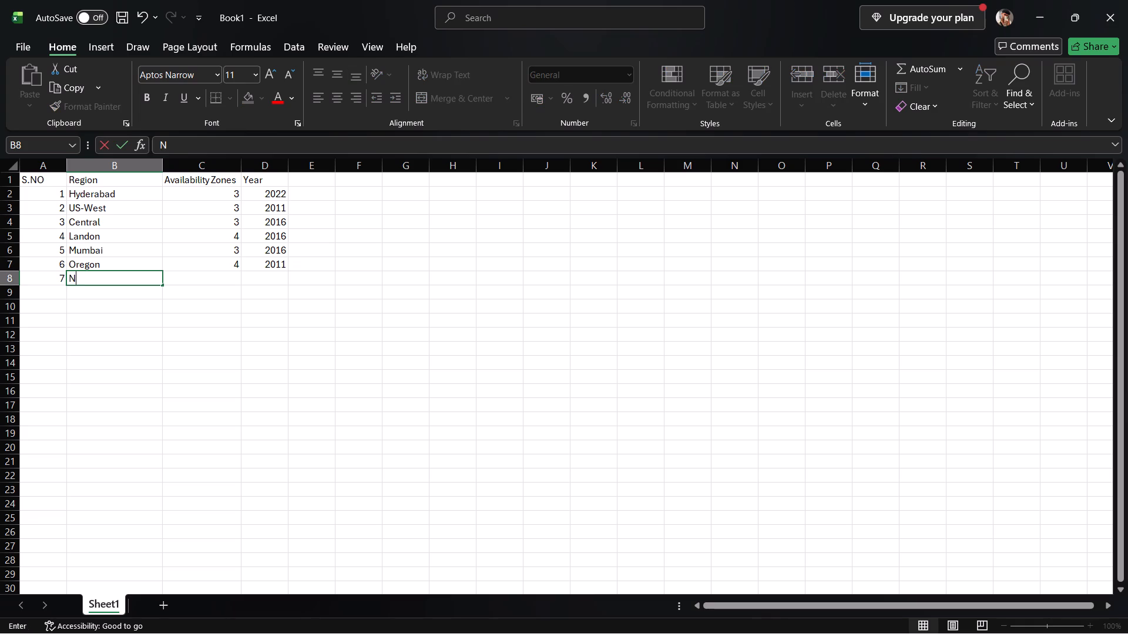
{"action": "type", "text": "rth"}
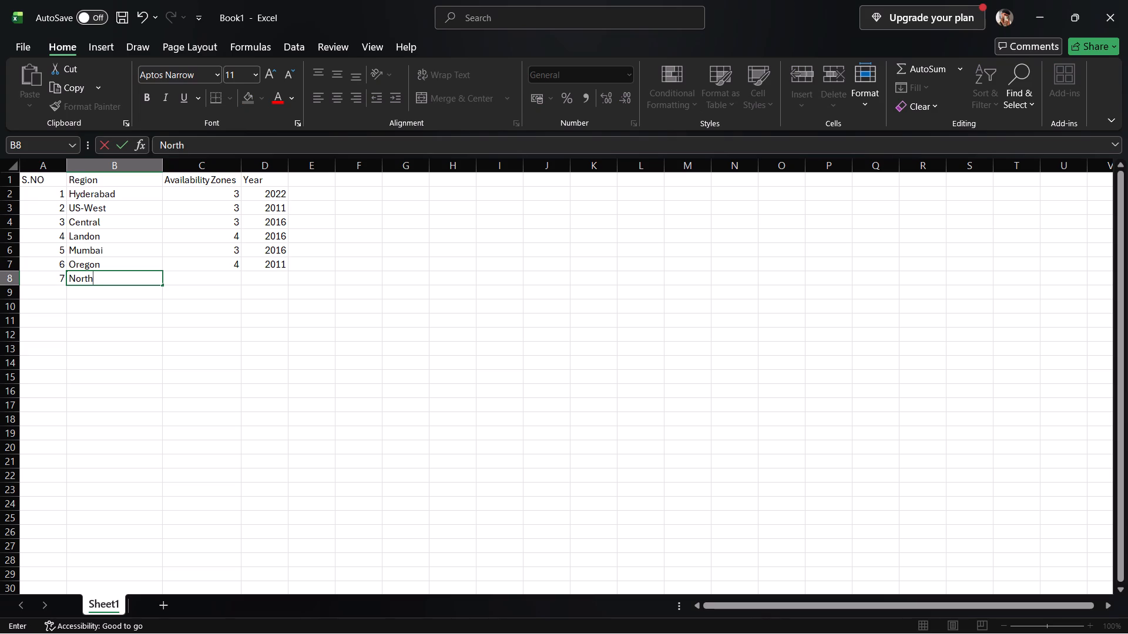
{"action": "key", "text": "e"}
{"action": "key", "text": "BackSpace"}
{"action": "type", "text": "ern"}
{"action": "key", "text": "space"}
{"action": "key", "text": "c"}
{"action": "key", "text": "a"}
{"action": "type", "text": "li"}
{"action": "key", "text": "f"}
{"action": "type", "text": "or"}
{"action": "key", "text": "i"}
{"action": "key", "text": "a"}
Enter 3 availability zones in cell C8 for the region with serial number 7.
{"action": "left_click", "coordinate": [177, 278]}
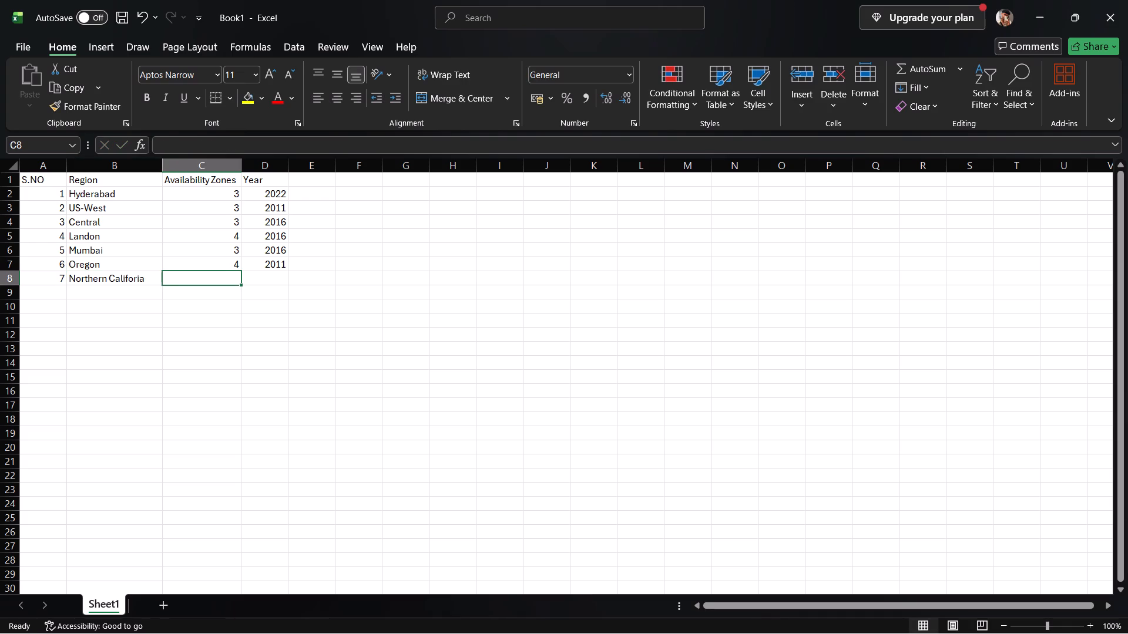
{"action": "key", "text": "3"}
{"action": "left_click", "coordinate": [255, 276]}
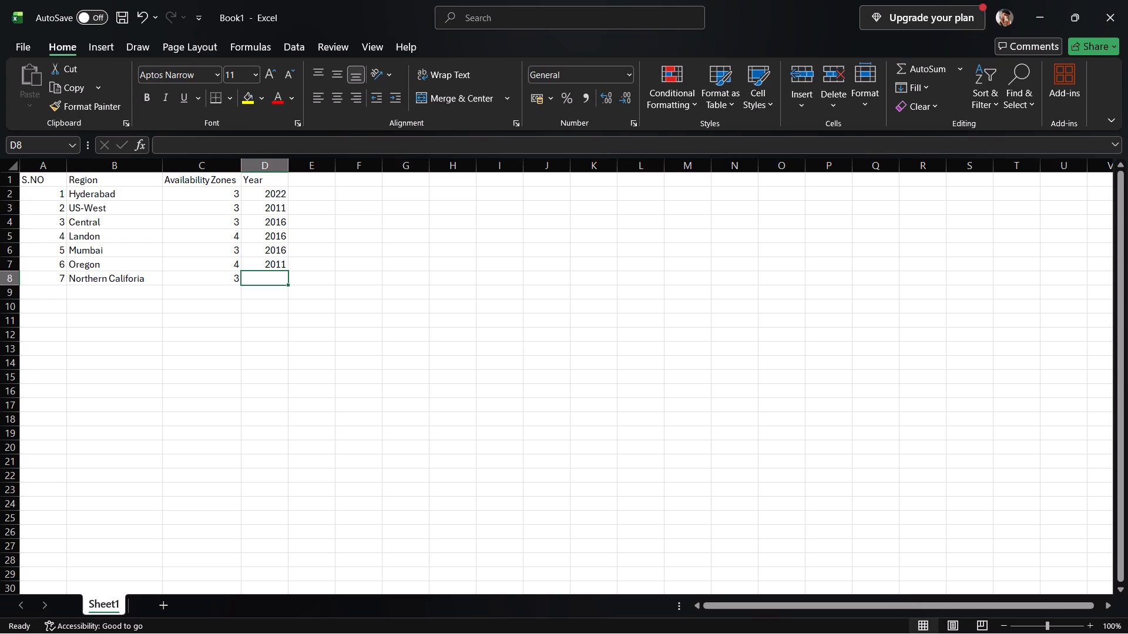
Replace the misspelled region name in cell B8 with "Northen California".
{"action": "left_click", "coordinate": [142, 281]}
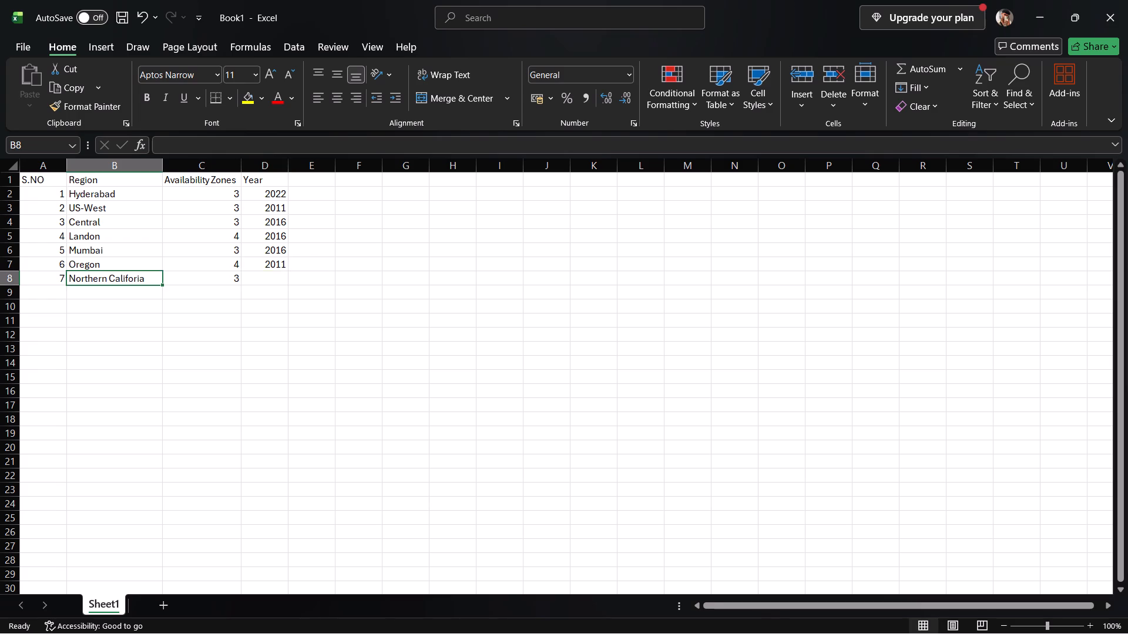
{"action": "left_click", "coordinate": [142, 281]}
{"action": "left_click", "coordinate": [117, 278]}
{"action": "left_click", "coordinate": [160, 278]}
{"action": "key", "text": "BackSpace"}
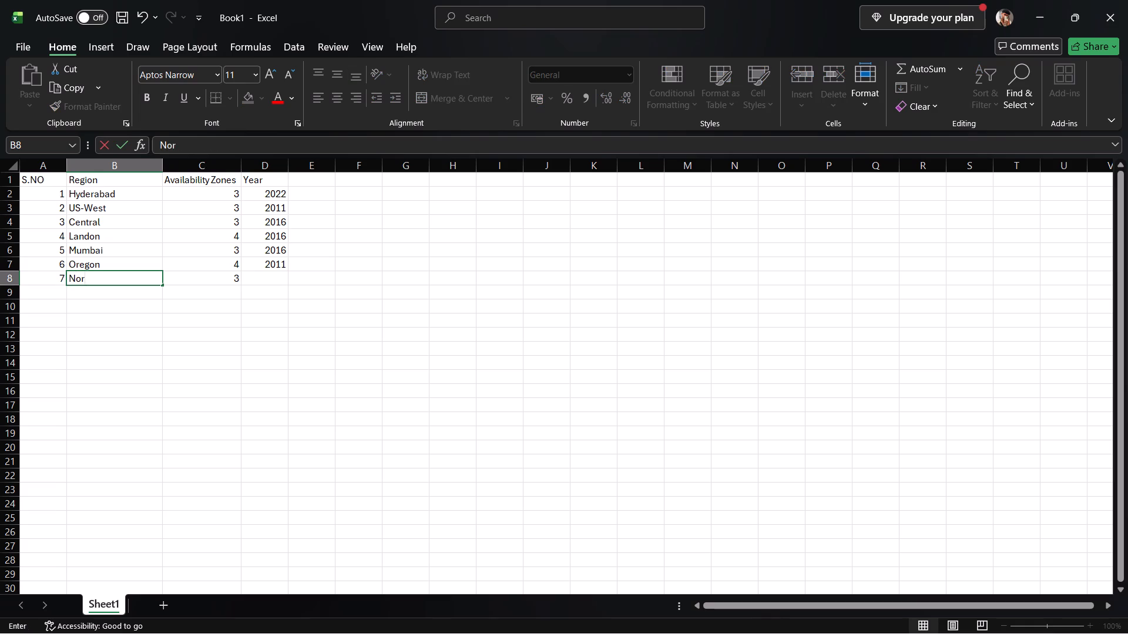
{"action": "type", "text": "then"}
{"action": "key", "text": "space"}
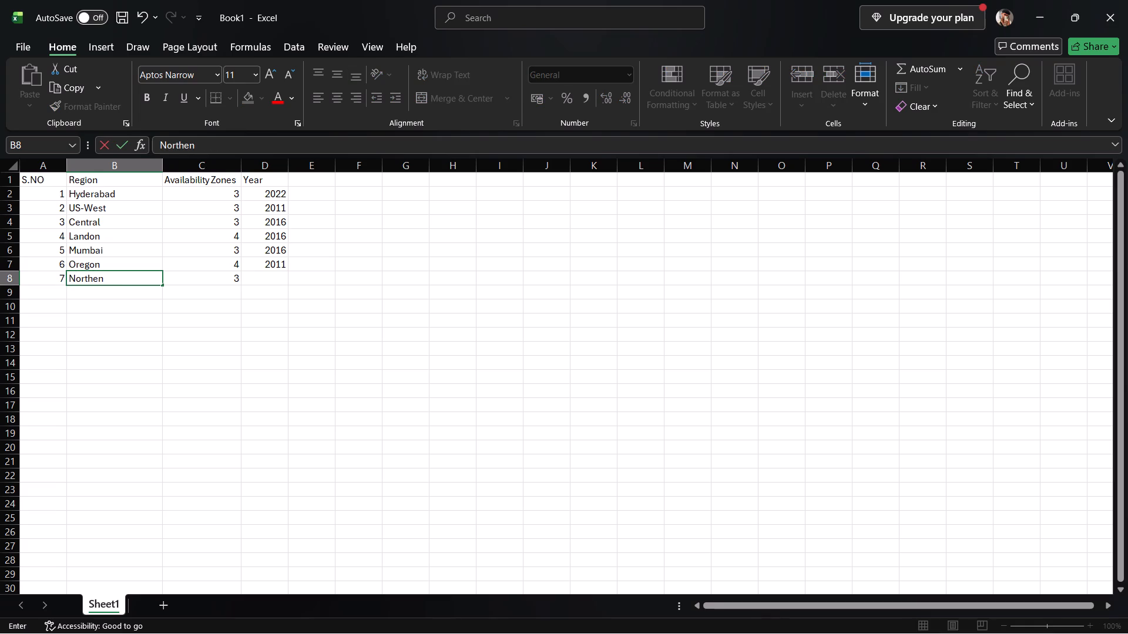
{"action": "key", "text": "c"}
{"action": "type", "text": "ali"}
{"action": "key", "text": "f"}
{"action": "key", "text": "o"}
{"action": "key", "text": "r"}
{"action": "type", "text": "ni"}
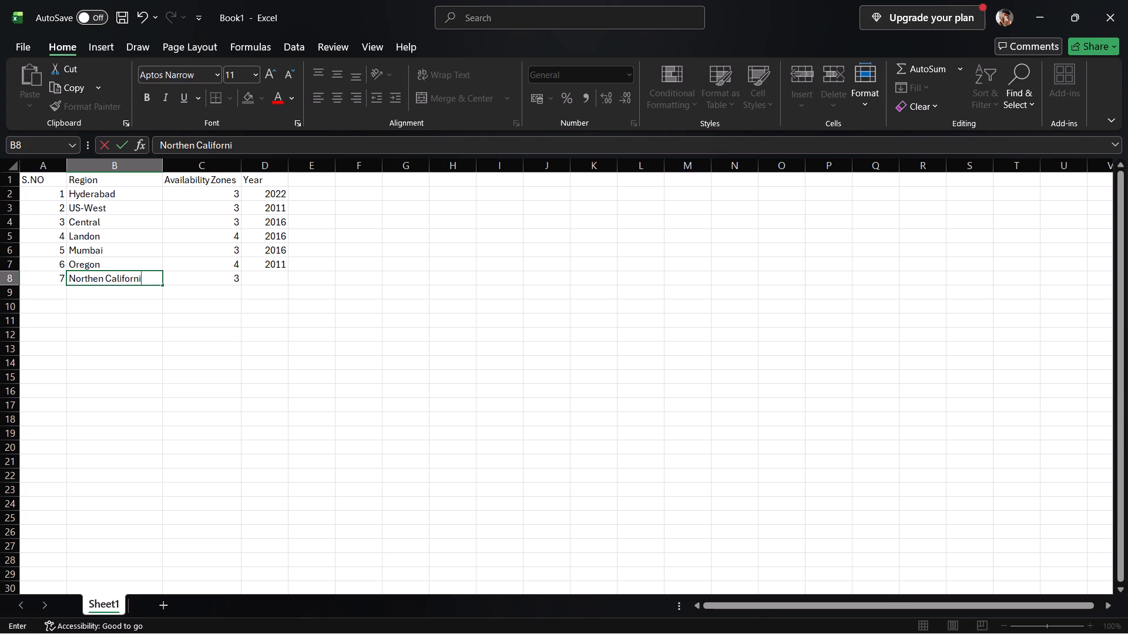
{"action": "key", "text": "a"}
{"action": "left_click", "coordinate": [216, 283]}
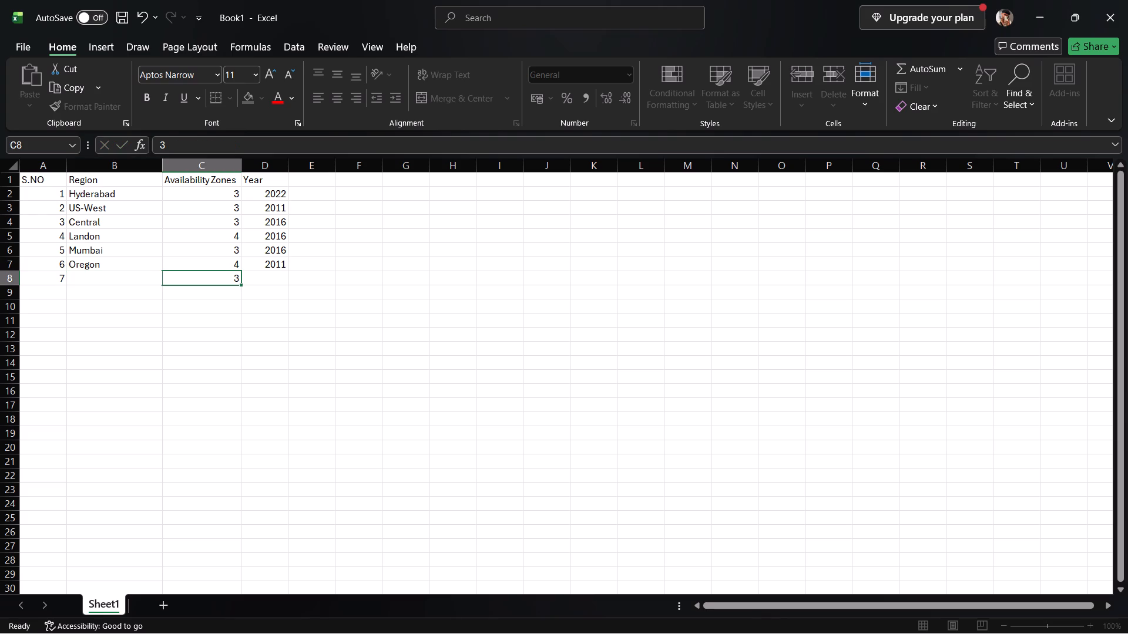
Enter the year 2009 in cell D8 for the California row.
{"action": "left_click", "coordinate": [261, 279]}
{"action": "type", "text": "2009"}
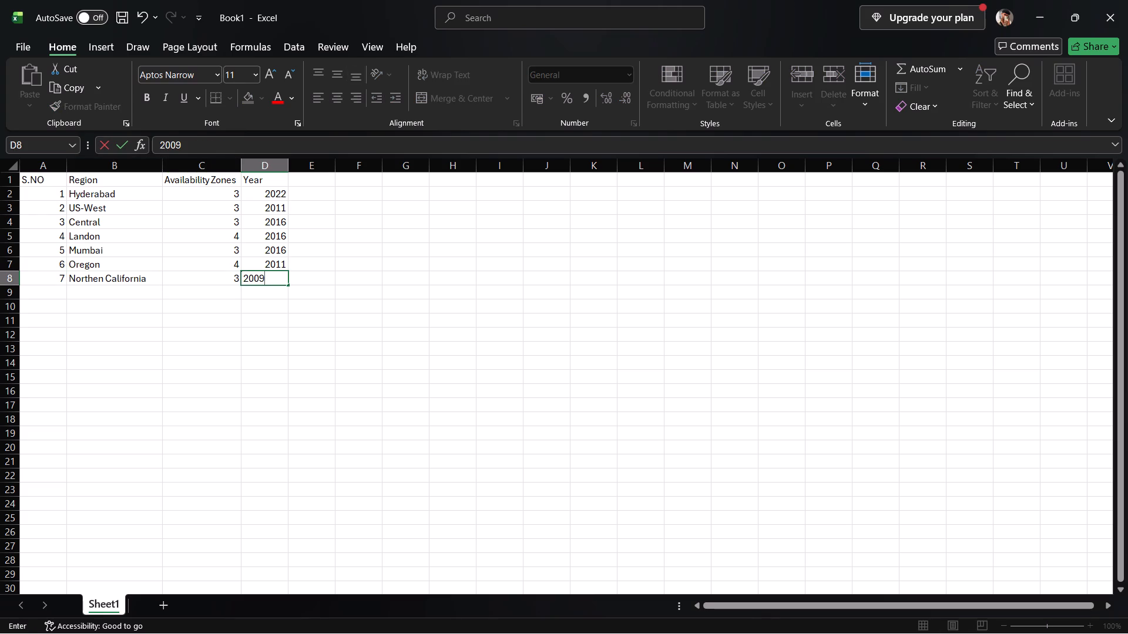
Fill row 9 with serial number 8, region "Paris", 3 availability zones and year 2017.
{"action": "left_click", "coordinate": [56, 297]}
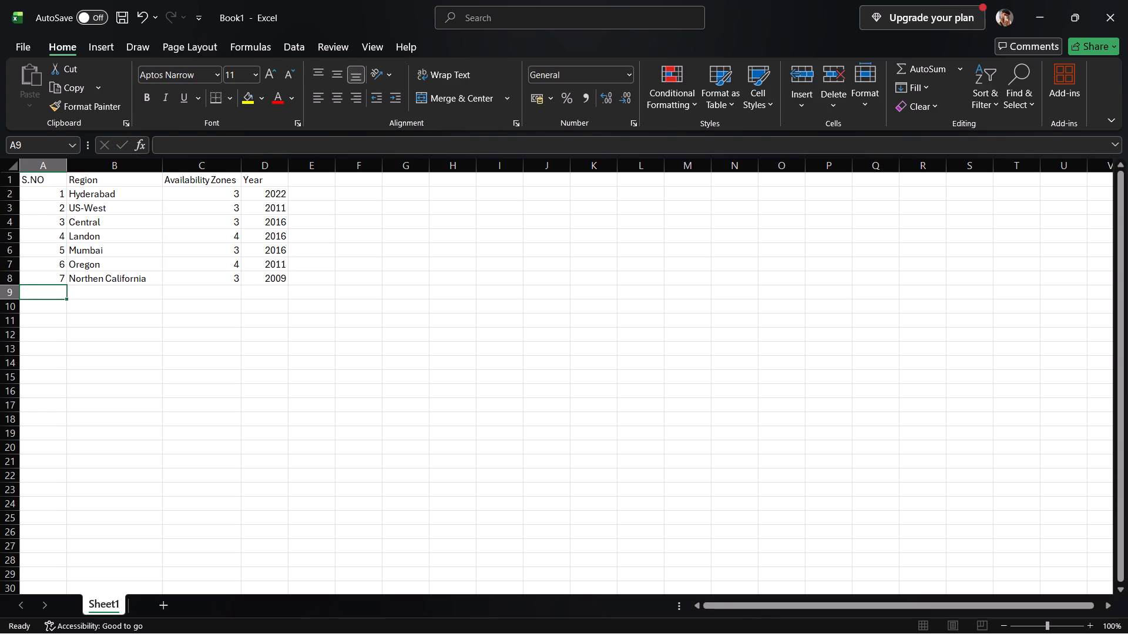
{"action": "key", "text": "8"}
{"action": "left_click", "coordinate": [92, 292]}
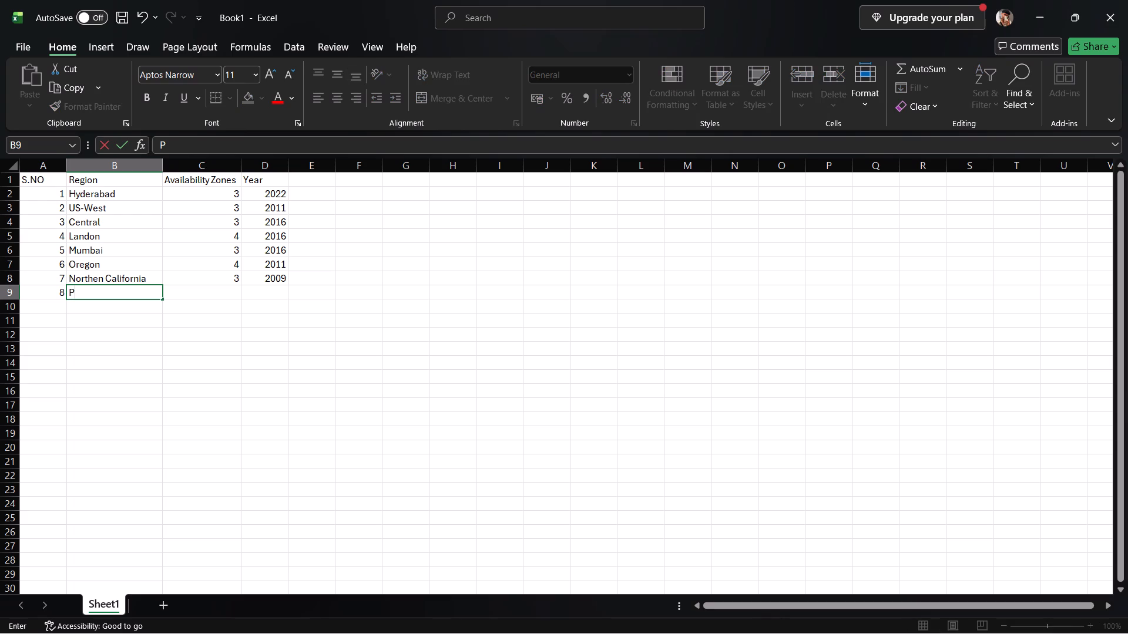
{"action": "key", "text": "a"}
{"action": "type", "text": "ris"}
{"action": "left_click", "coordinate": [189, 294]}
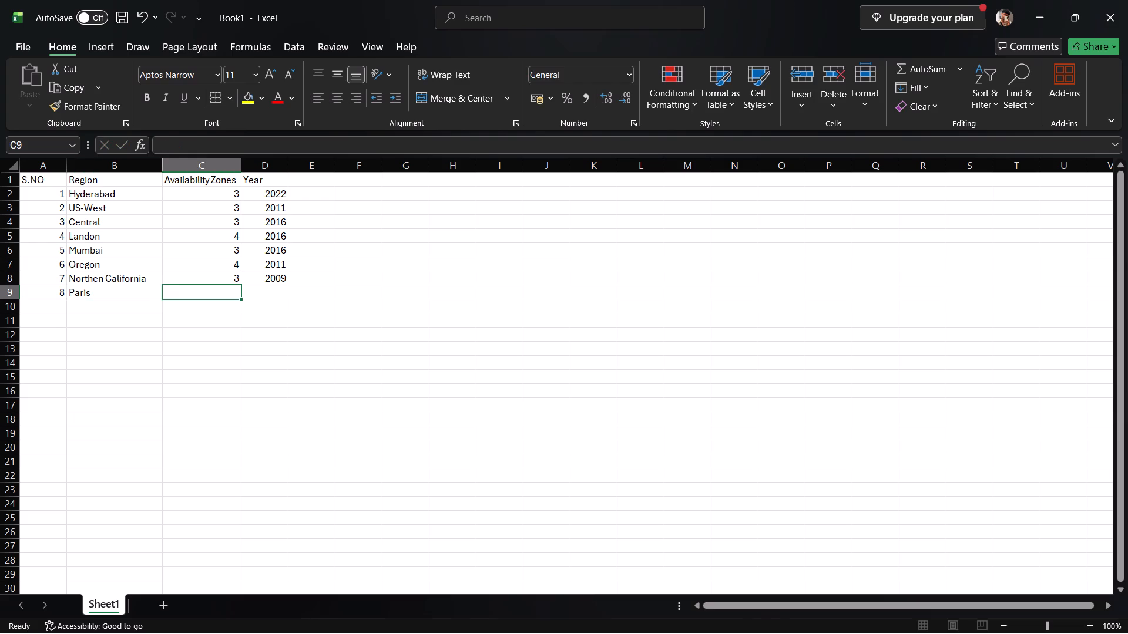
{"action": "key", "text": "3"}
{"action": "left_click", "coordinate": [260, 298]}
{"action": "key", "text": "2"}
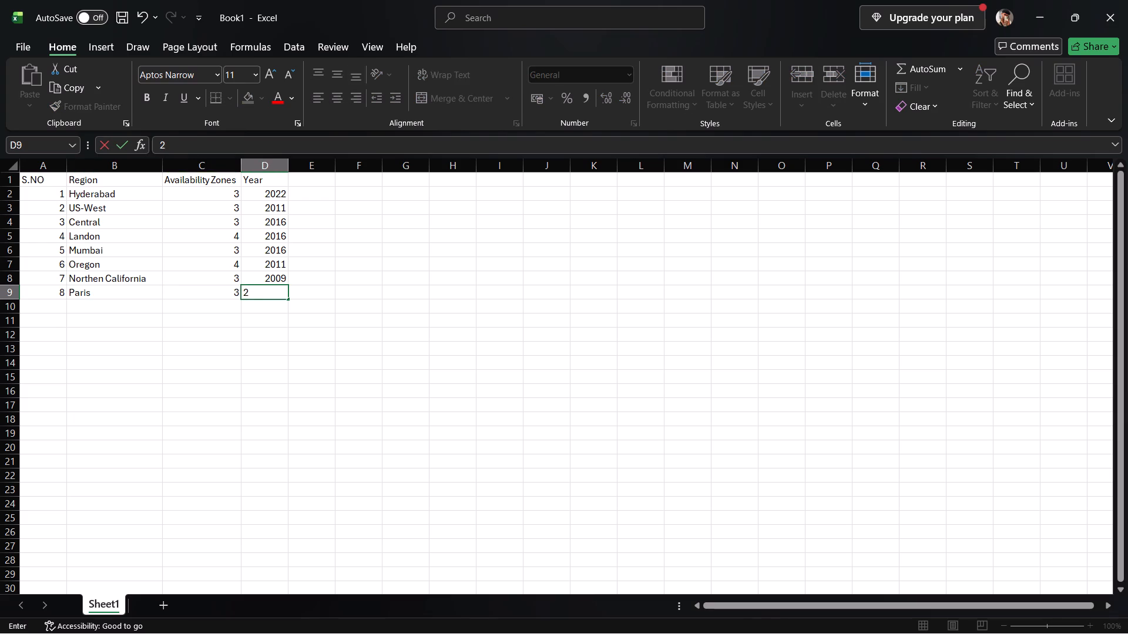
{"action": "type", "text": "01"}
{"action": "key", "text": "7"}
{"action": "left_click", "coordinate": [65, 308]}
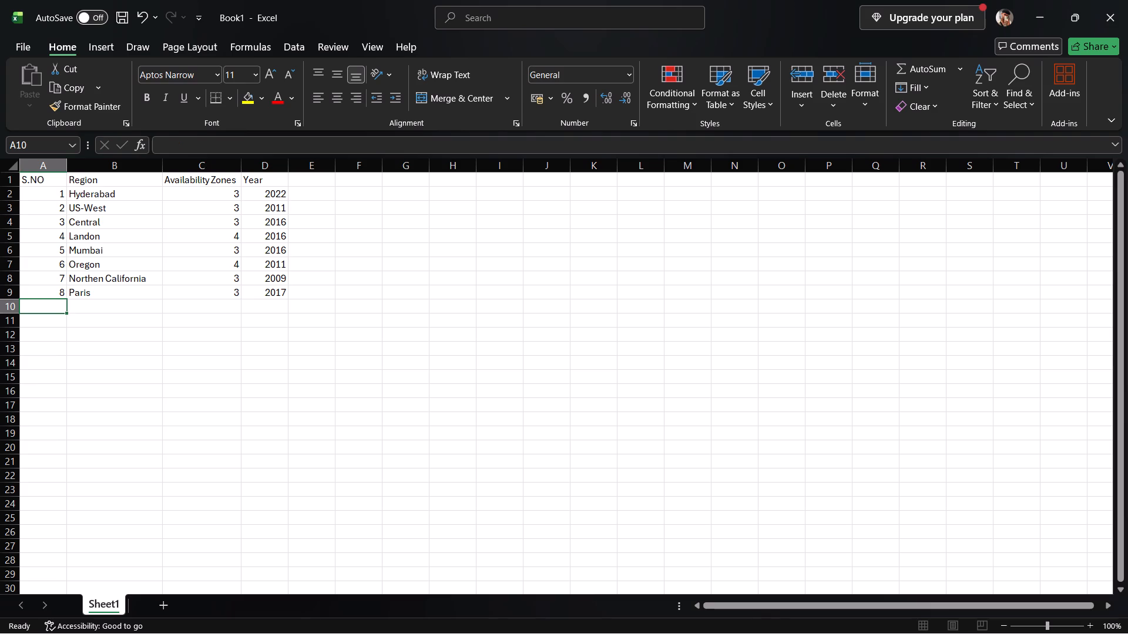
Find the AWS European Sovereign Cloud (Germany) region on the AWS page's globe and enter serial number 9 and region "Germany" in row 10.
{"action": "key", "text": "alt+Tab"}
{"action": "scroll", "coordinate": [676, 350], "scroll_direction": "up", "scroll_amount": 2}
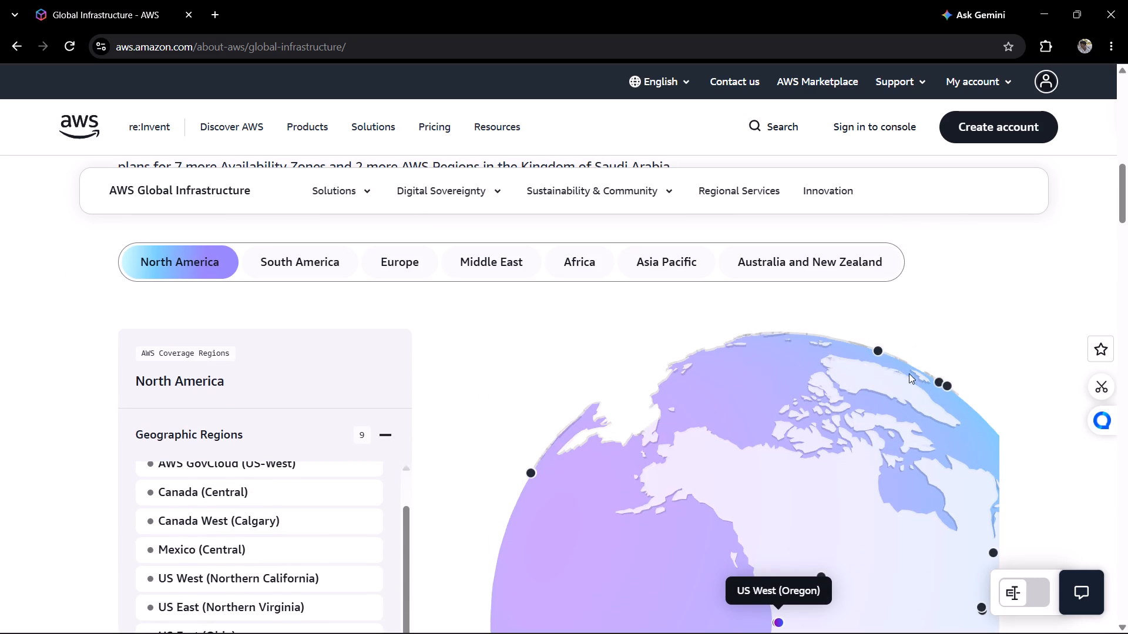
{"action": "left_click", "coordinate": [879, 349]}
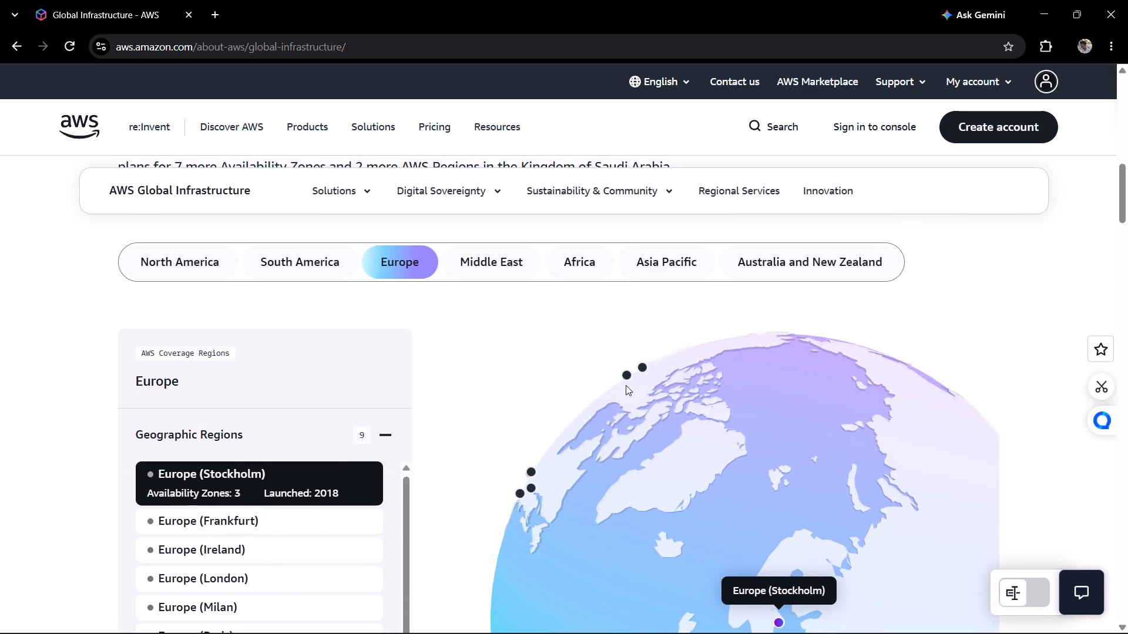
{"action": "left_click", "coordinate": [644, 372]}
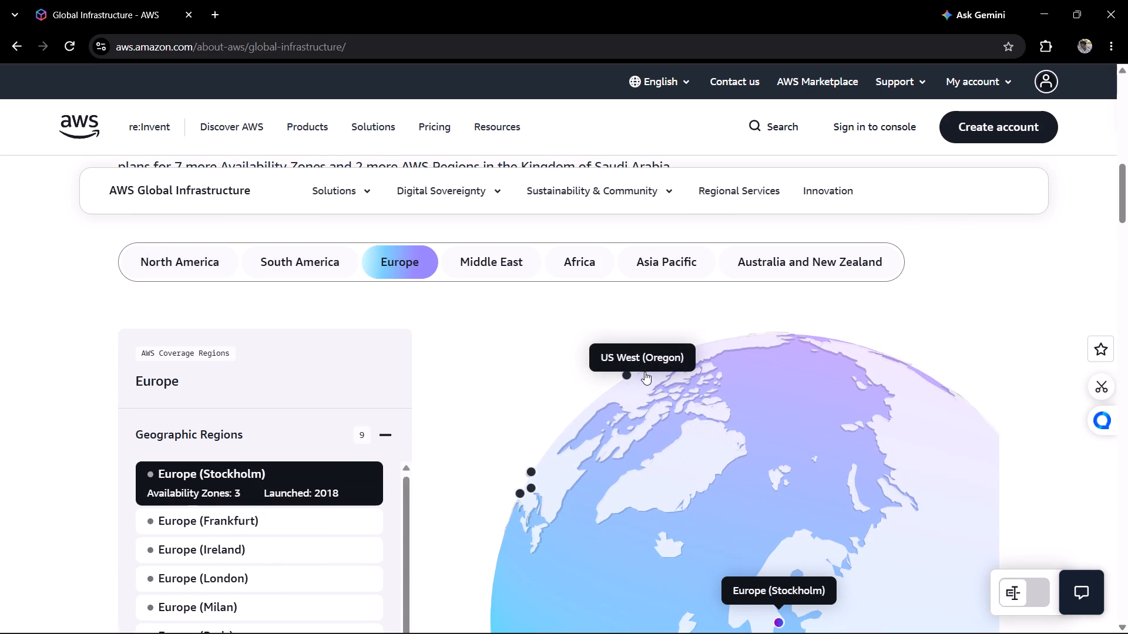
{"action": "left_click", "coordinate": [630, 377]}
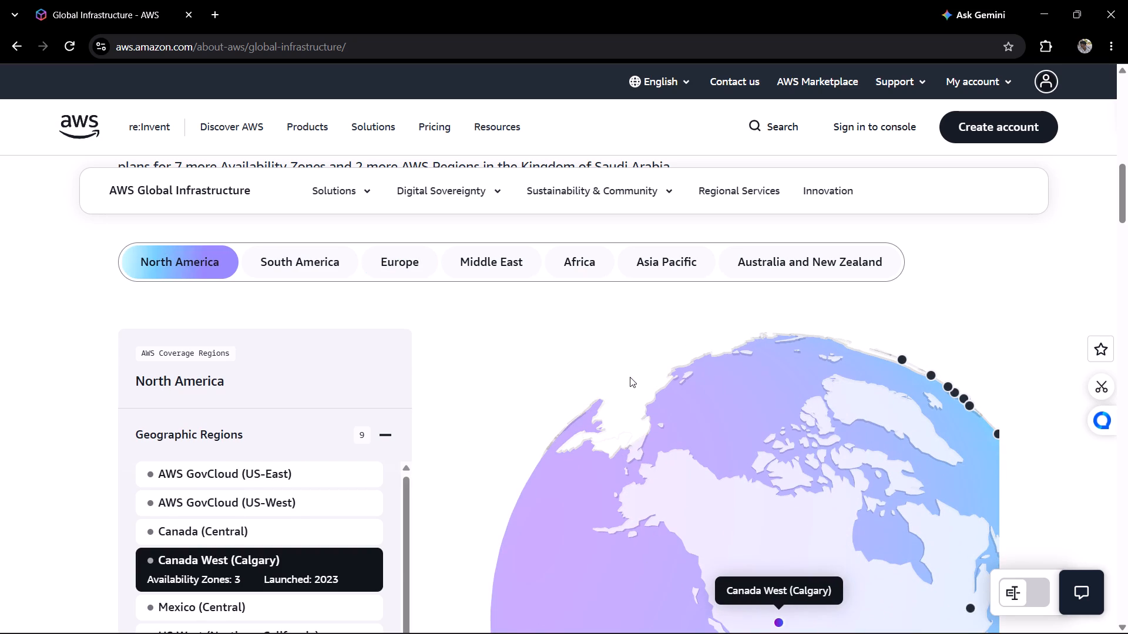
{"action": "left_click", "coordinate": [932, 376]}
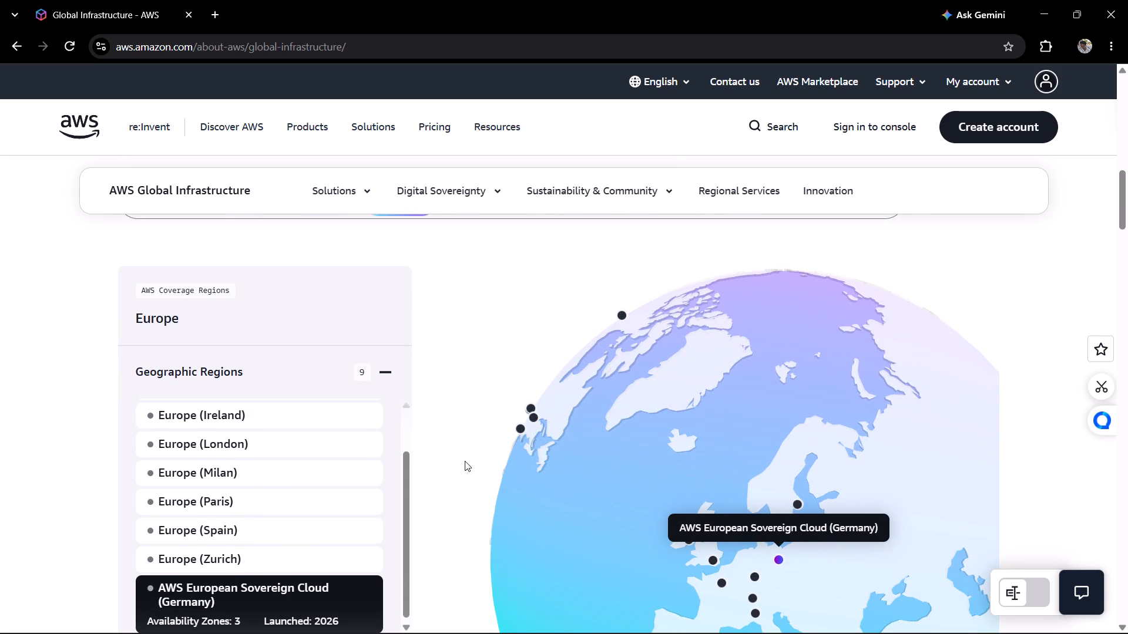
{"action": "key", "text": "alt+Tab"}
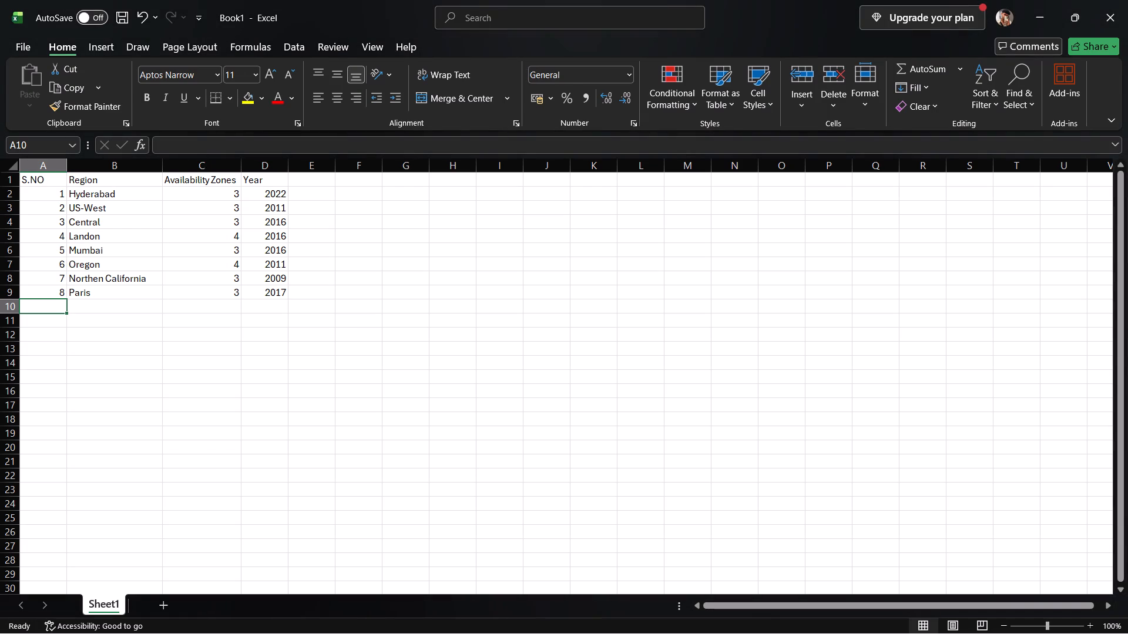
{"action": "key", "text": "9"}
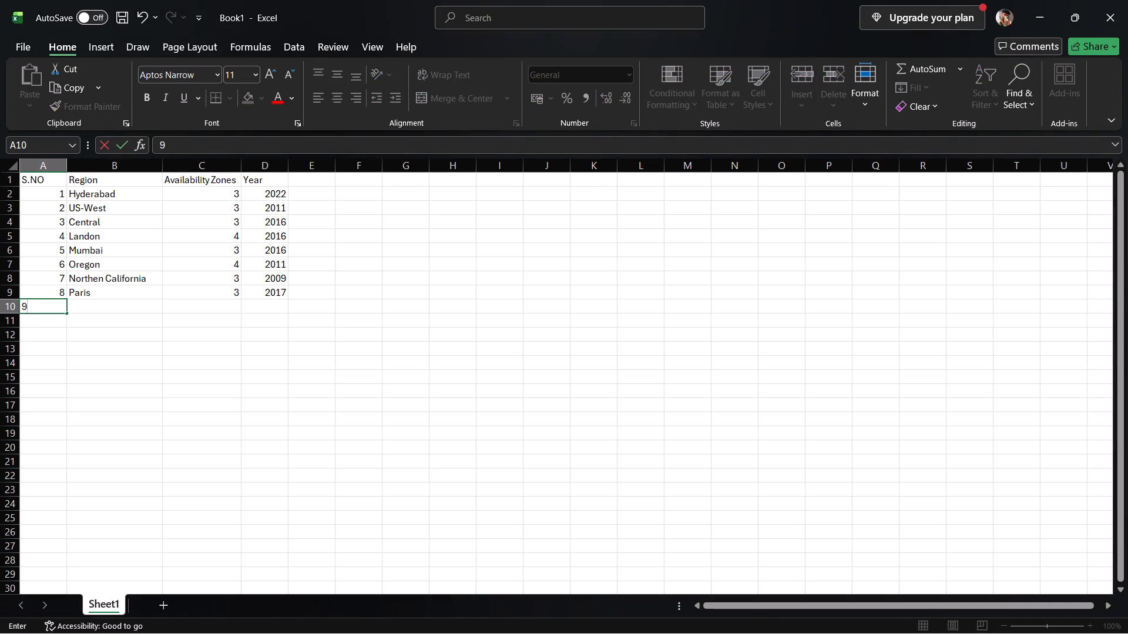
{"action": "left_click", "coordinate": [80, 303]}
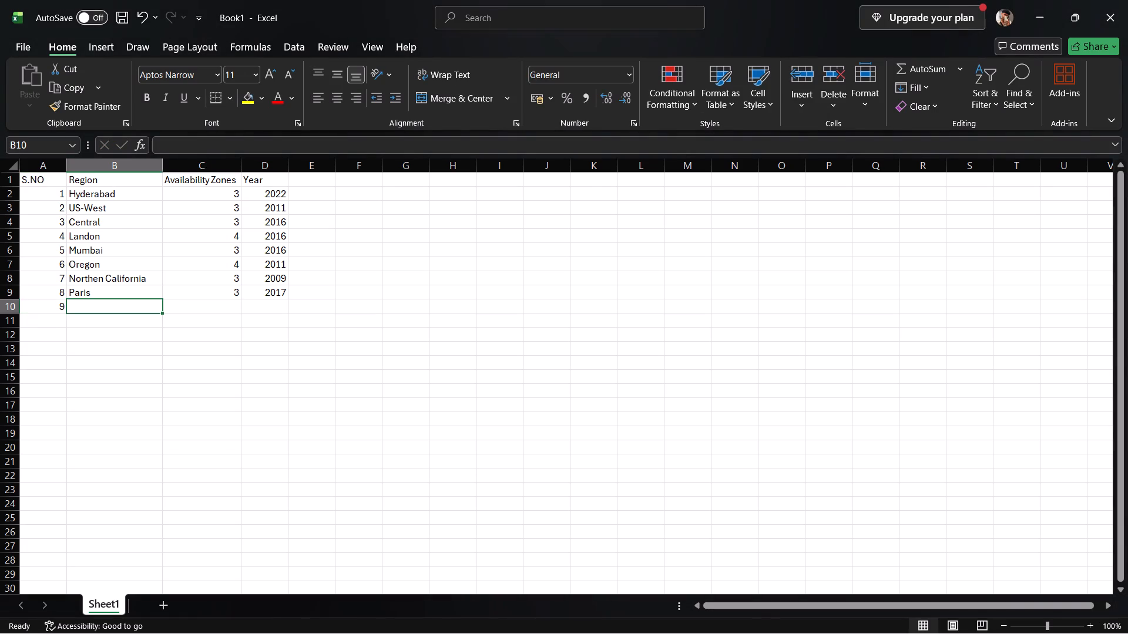
{"action": "key", "text": "g"}
{"action": "type", "text": "er"}
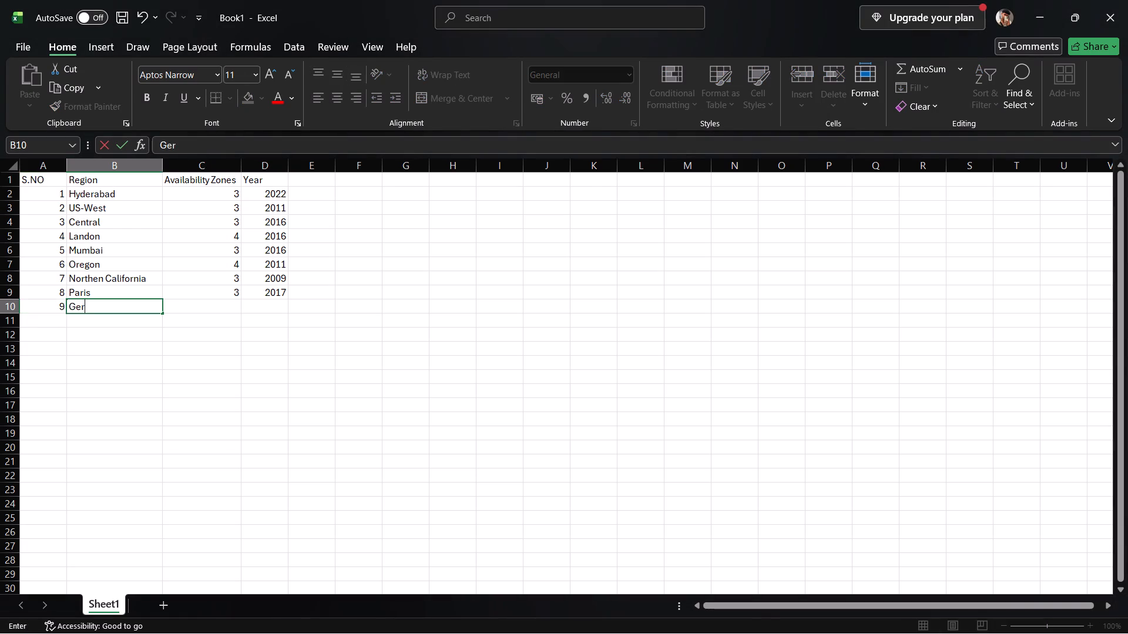
{"action": "key", "text": "alt+Tab"}
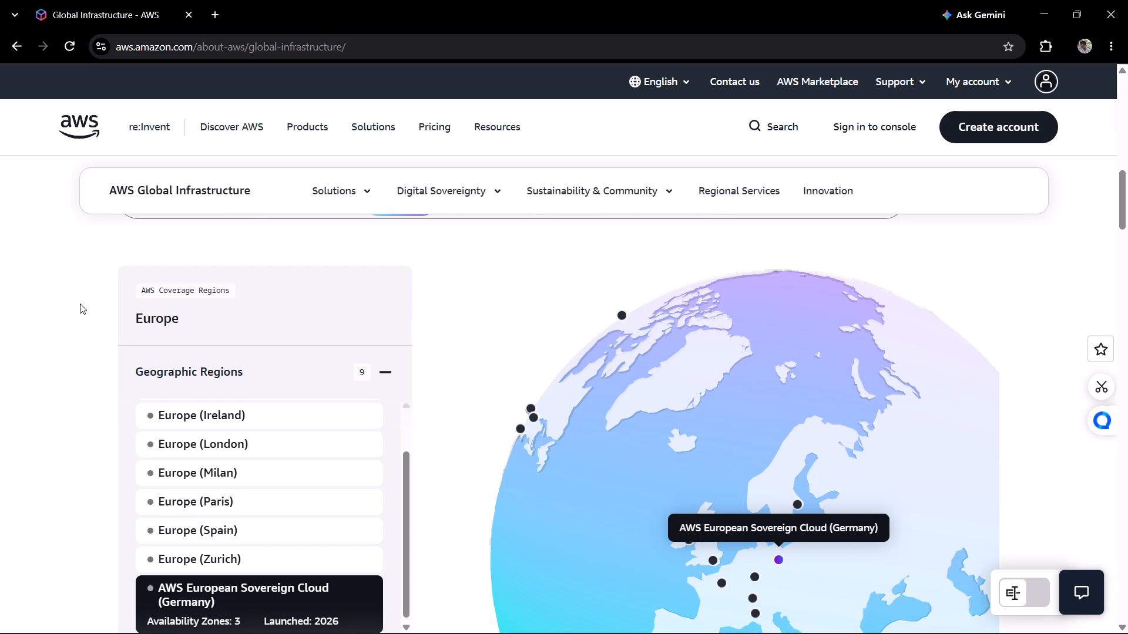
{"action": "key", "text": "alt+Tab"}
{"action": "type", "text": "many"}
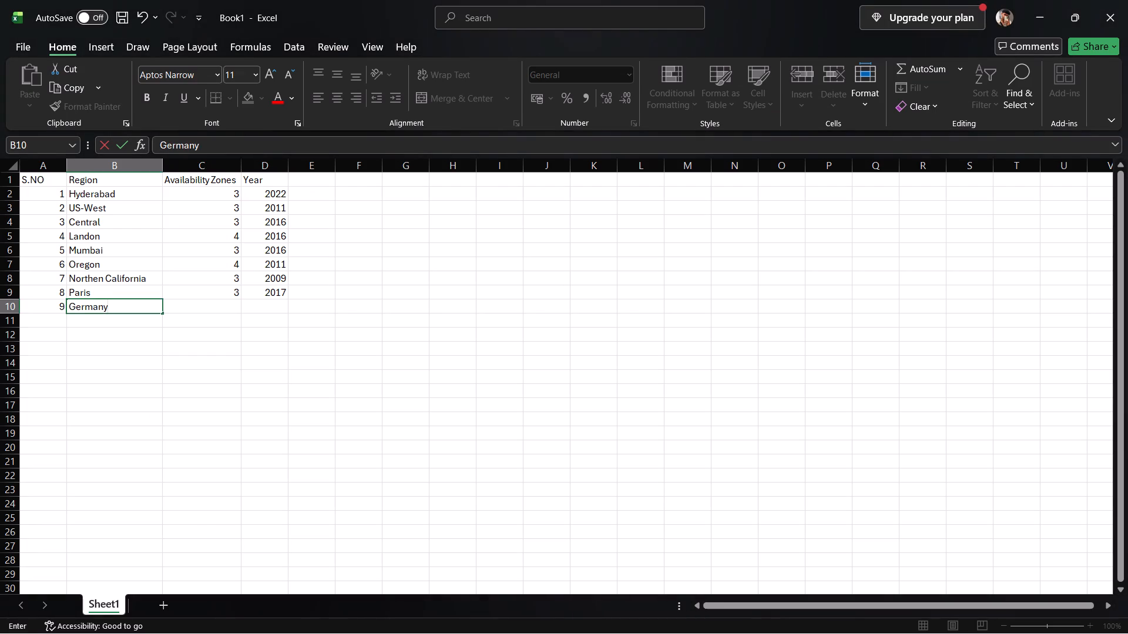
Complete the Germany row from the AWS page's region details with 3 availability zones and year 2026.
{"action": "left_click", "coordinate": [195, 304]}
{"action": "key", "text": "alt+Tab"}
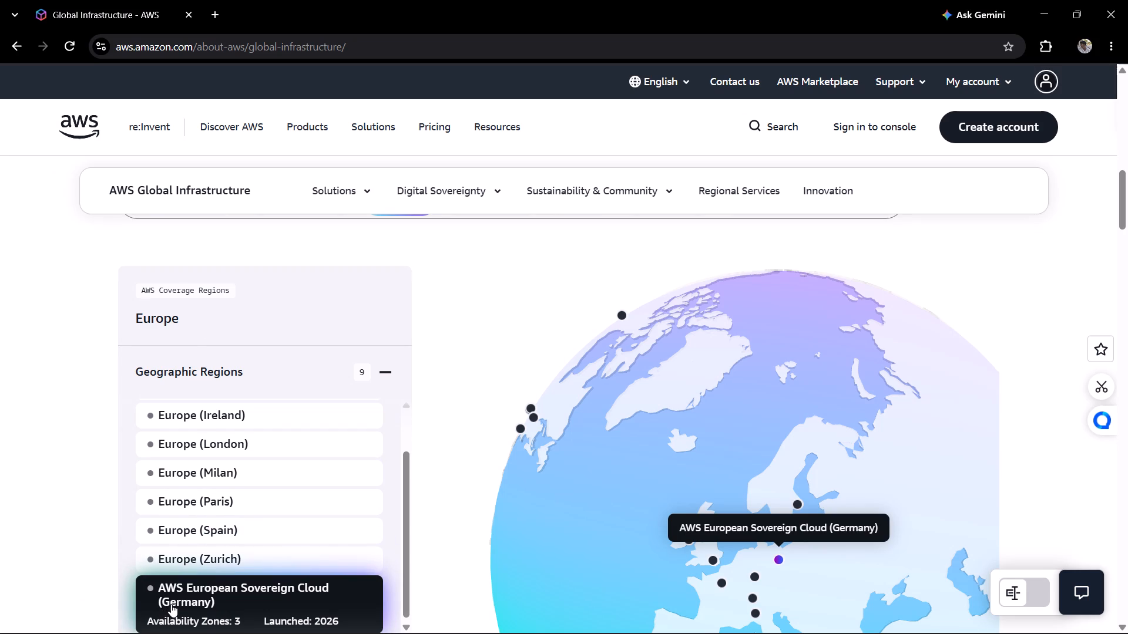
{"action": "key", "text": "alt+Tab"}
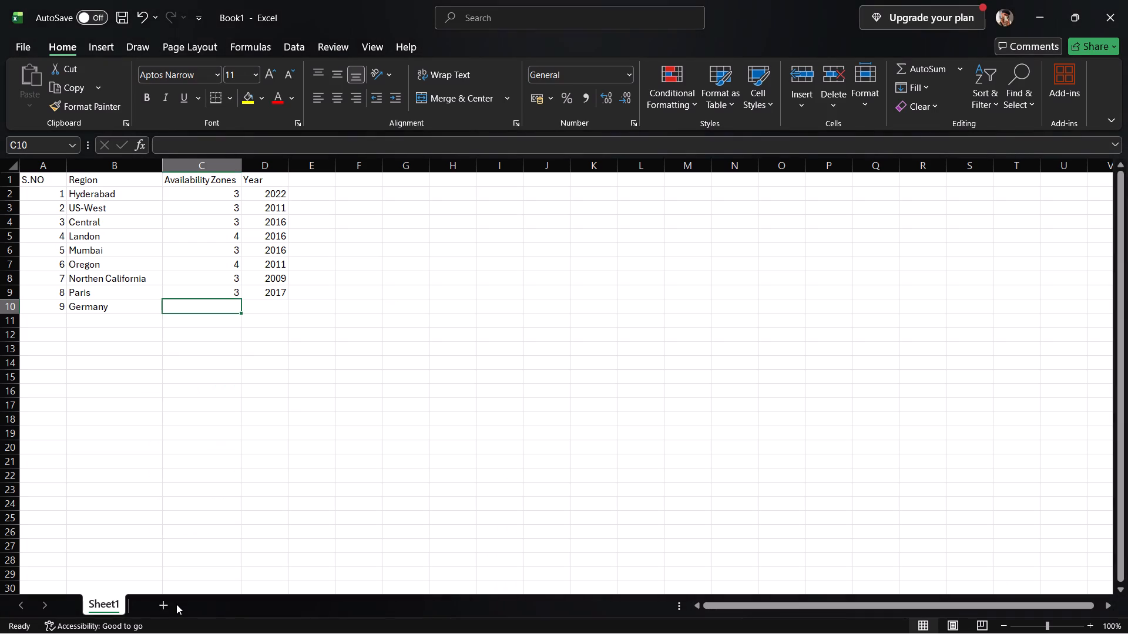
{"action": "key", "text": "alt+Tab"}
{"action": "key", "text": "alt+Tab"}
{"action": "key", "text": "3"}
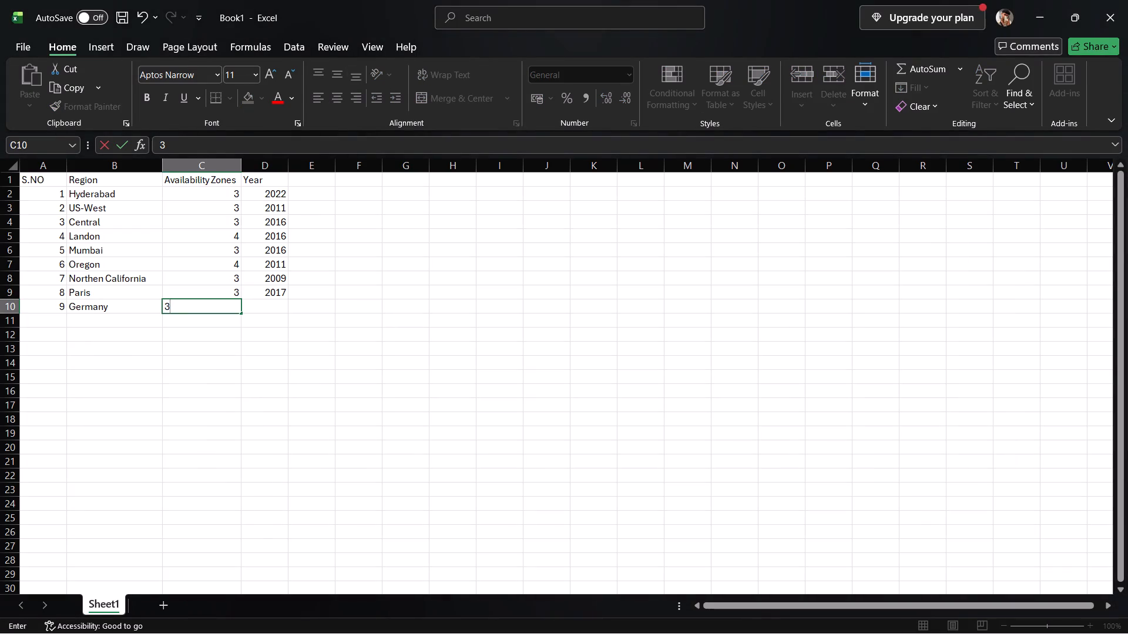
{"action": "left_click", "coordinate": [257, 302]}
{"action": "key", "text": "alt+Tab"}
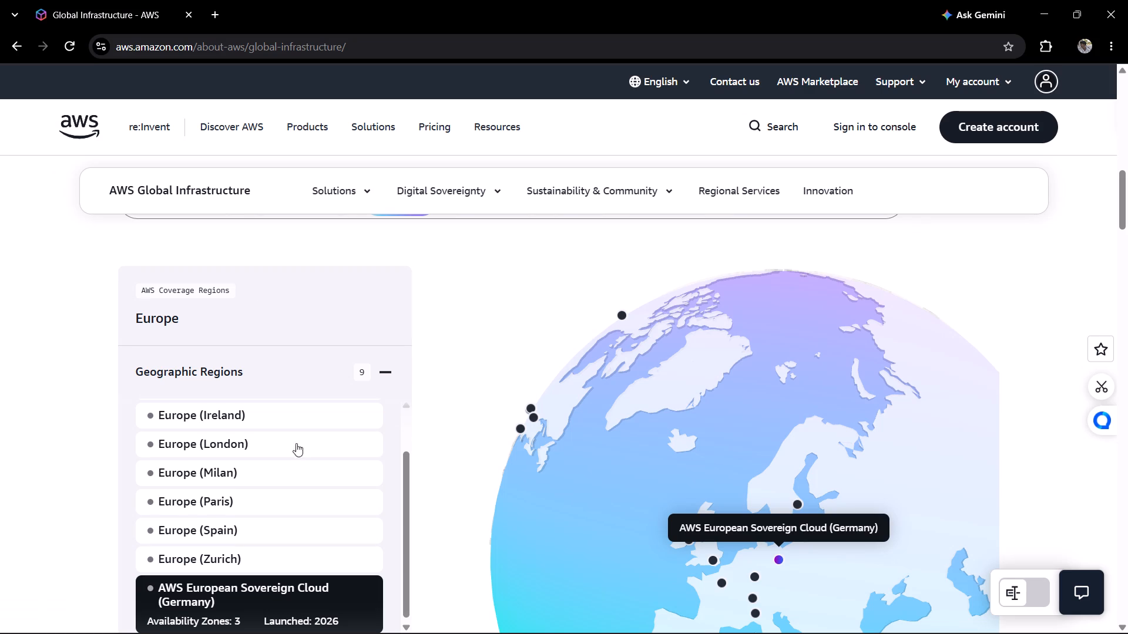
{"action": "key", "text": "alt+Tab"}
{"action": "key", "text": "2"}
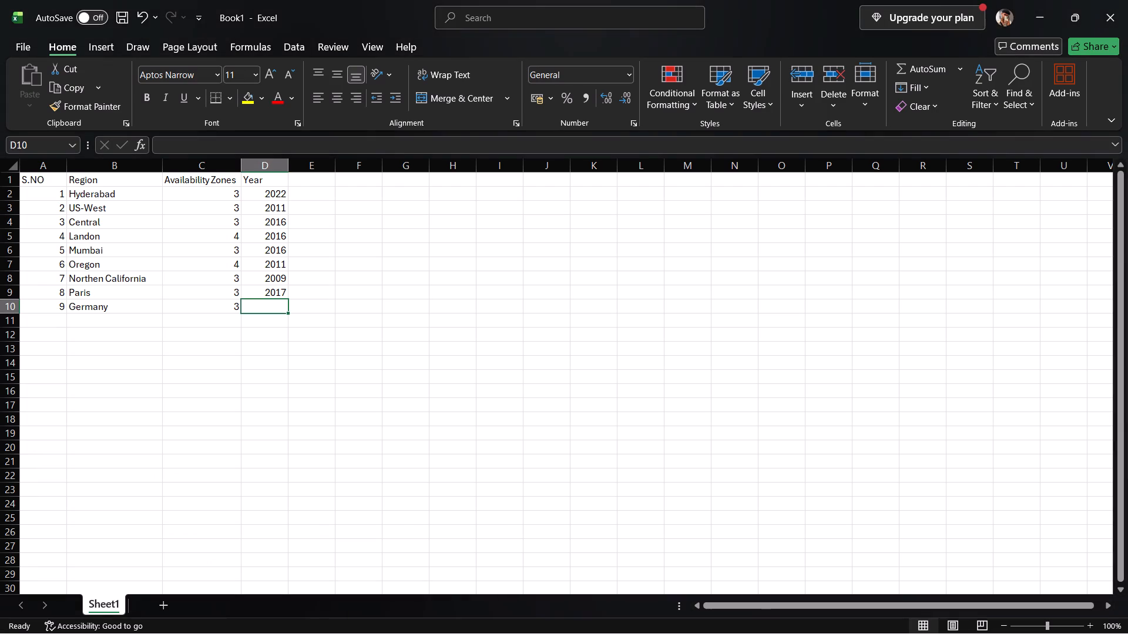
{"action": "type", "text": "02"}
{"action": "key", "text": "6"}
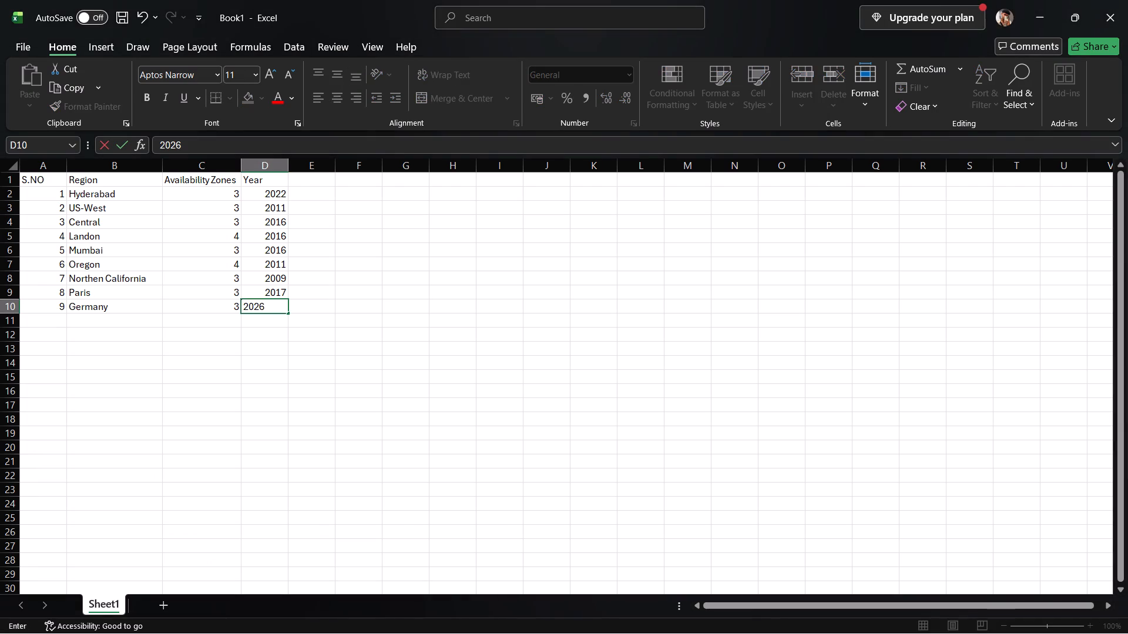
Enter serial number 10 in row 11, select Europe (Spain) on the AWS page's globe, and enter "Spain" as the row's region.
{"action": "left_click", "coordinate": [42, 318]}
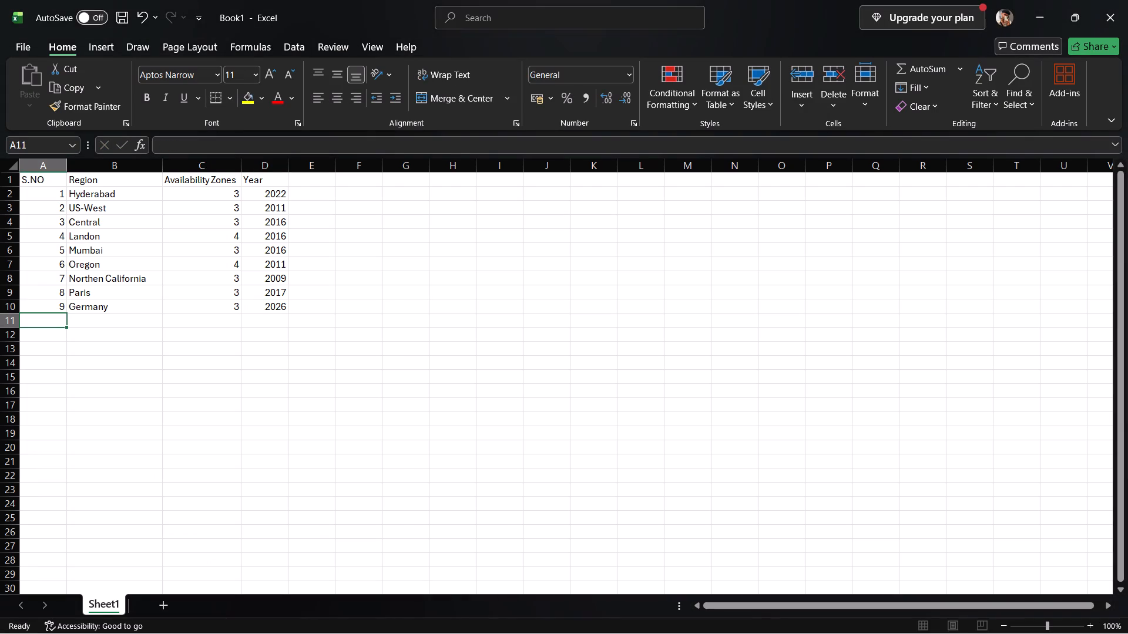
{"action": "type", "text": "10"}
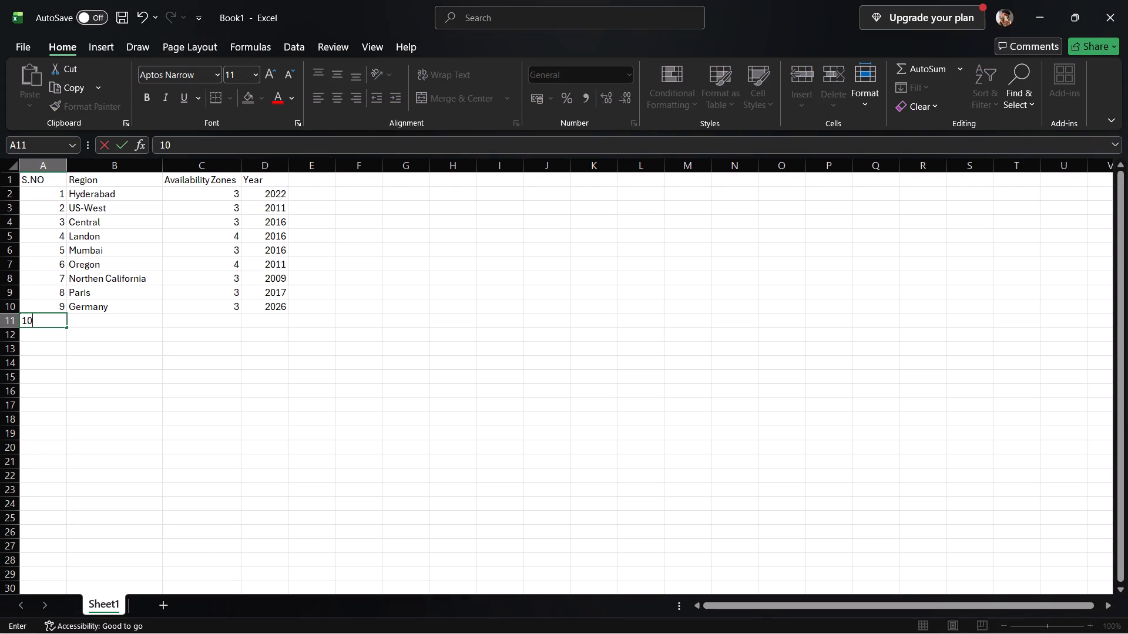
{"action": "left_click", "coordinate": [115, 317]}
{"action": "key", "text": "alt+Tab"}
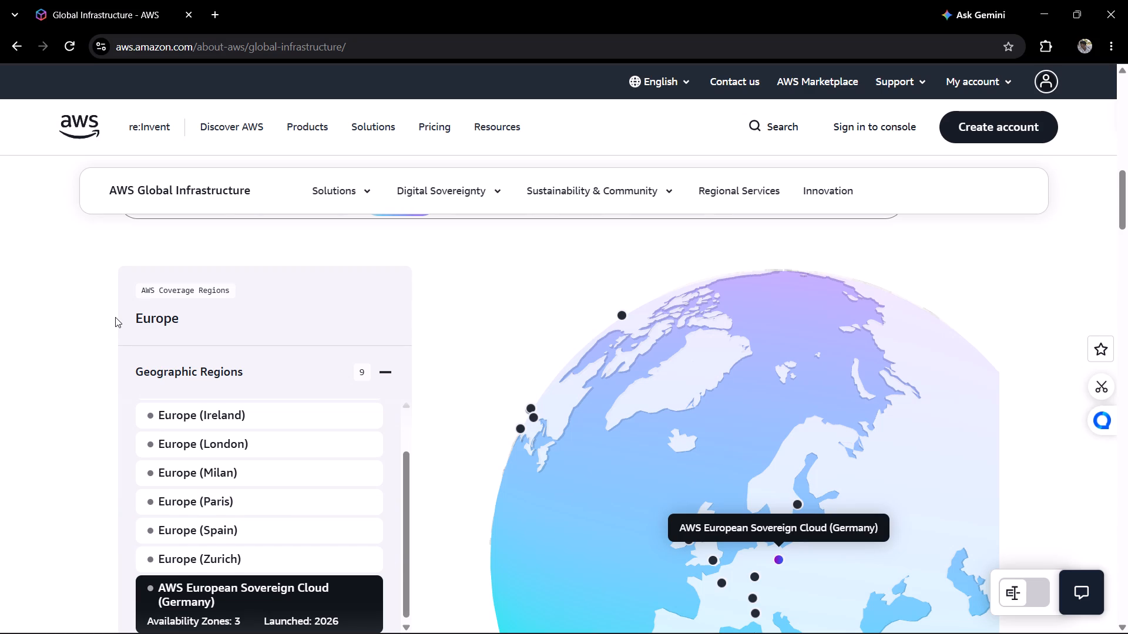
{"action": "scroll", "coordinate": [224, 429], "scroll_direction": "down", "scroll_amount": 1}
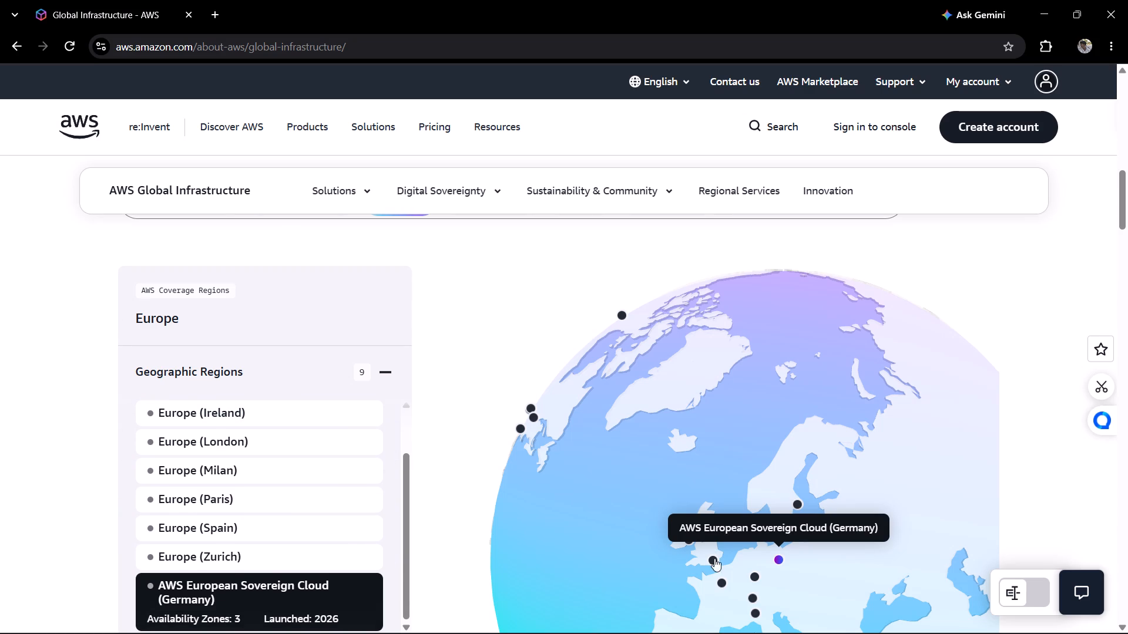
{"action": "left_click", "coordinate": [714, 568]}
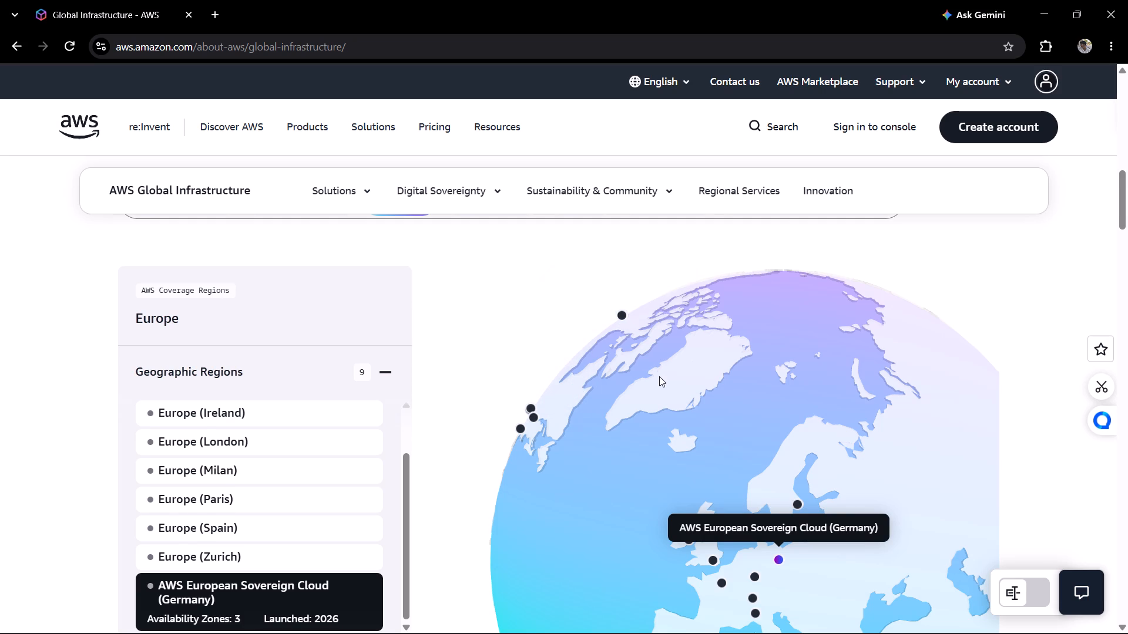
{"action": "scroll", "coordinate": [659, 376], "scroll_direction": "left", "scroll_amount": 1}
{"action": "scroll", "coordinate": [659, 376], "scroll_direction": "down", "scroll_amount": 1}
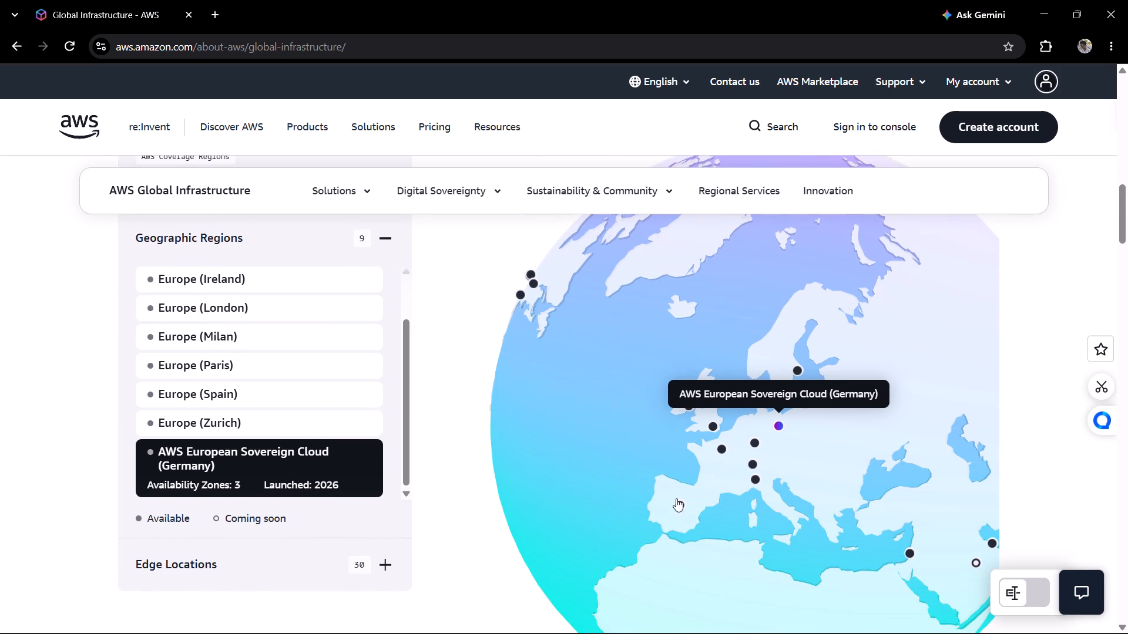
{"action": "left_click", "coordinate": [679, 506]}
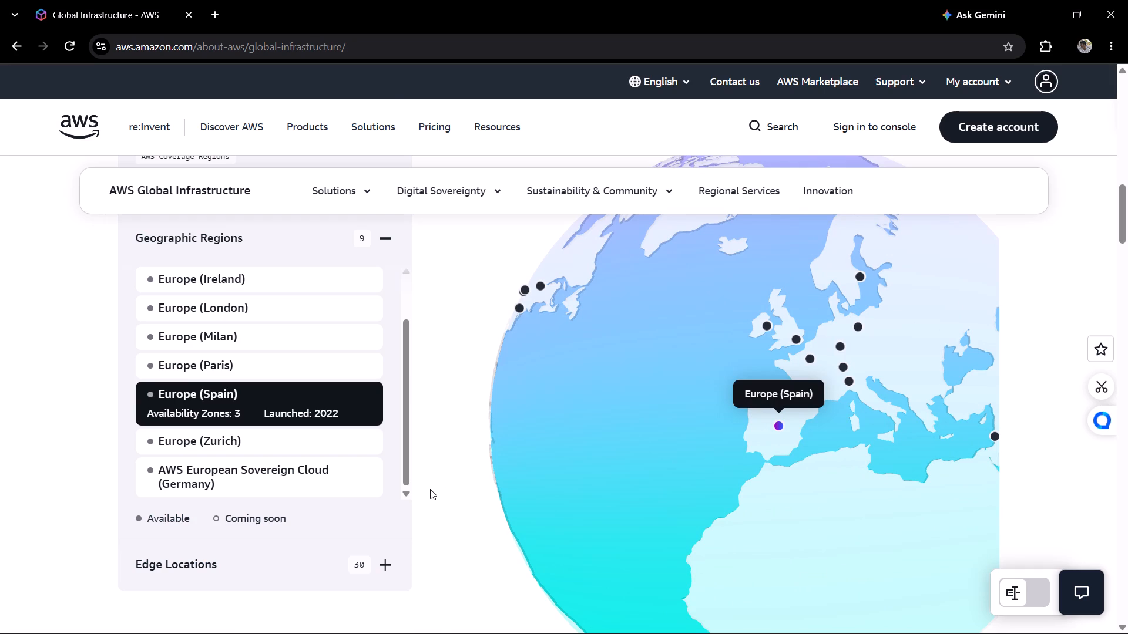
{"action": "key", "text": "alt+Tab"}
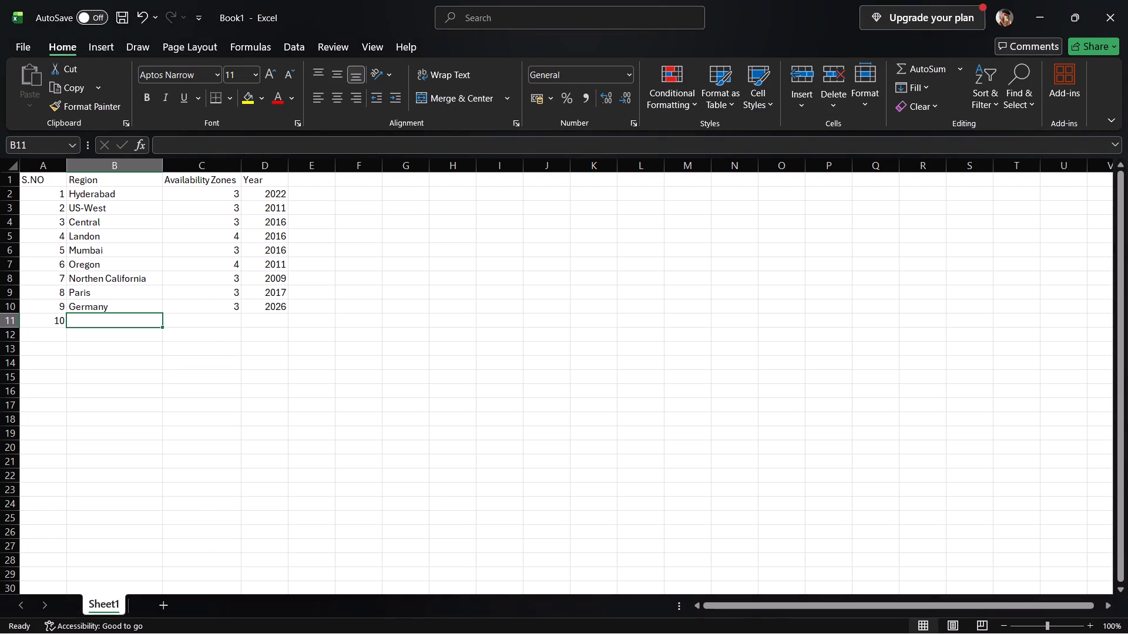
{"action": "key", "text": "p"}
{"action": "key", "text": "BackSpace"}
{"action": "key", "text": "BackSpace"}
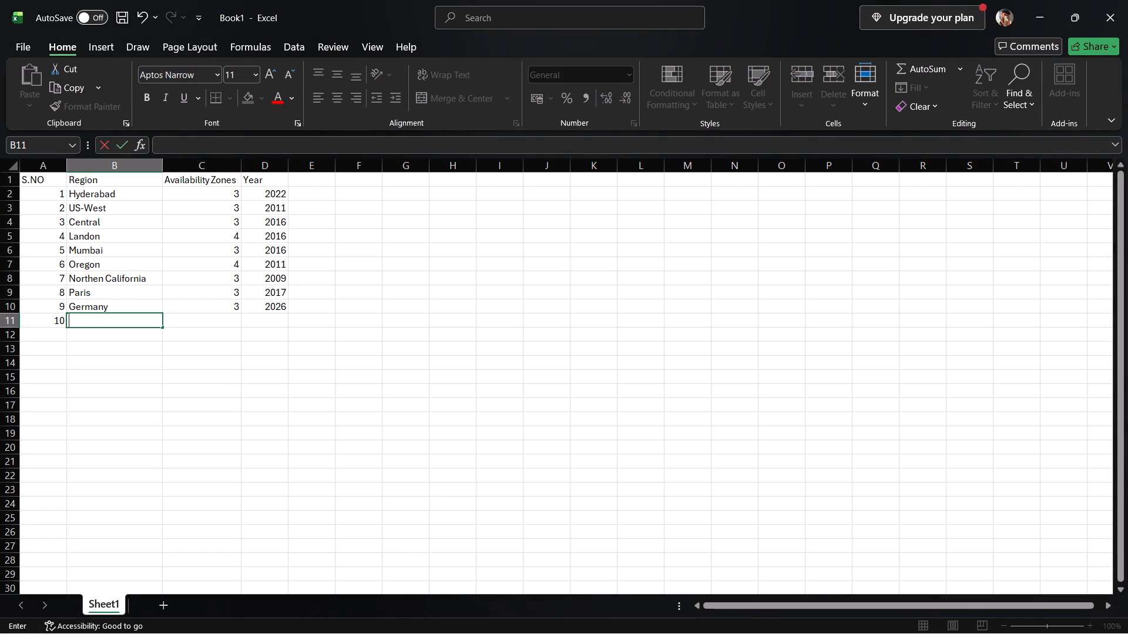
{"action": "type", "text": "pain"}
Complete the Spain row from the AWS page's region details with 3 availability zones and year 2022.
{"action": "key", "text": "alt+Tab"}
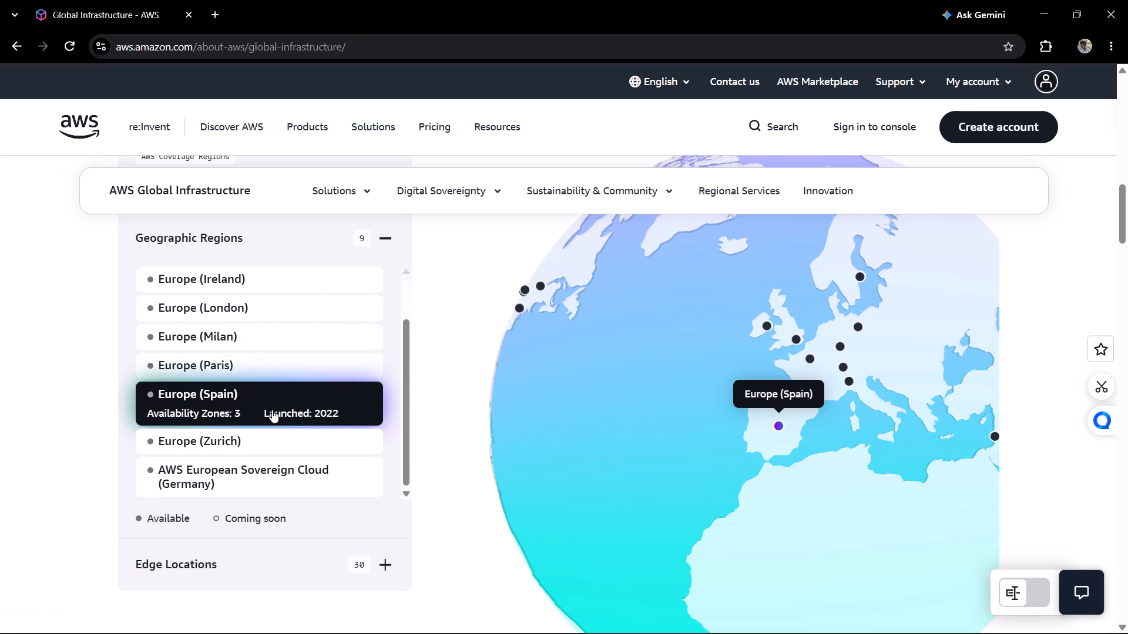
{"action": "key", "text": "alt+Tab"}
{"action": "left_click", "coordinate": [229, 324]}
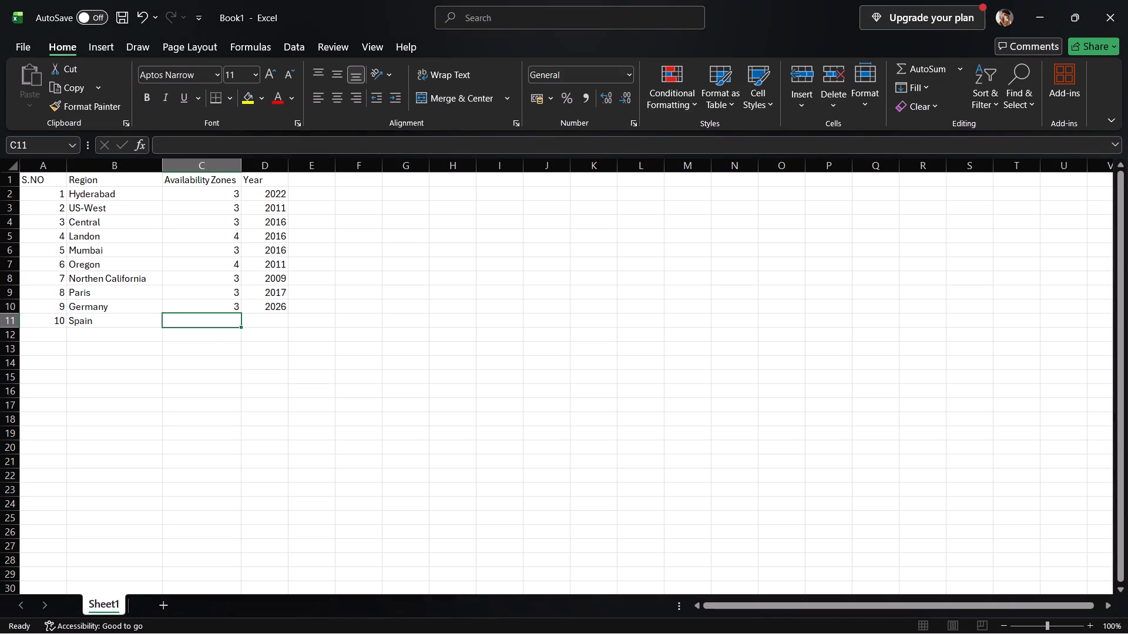
{"action": "key", "text": "3"}
{"action": "left_click", "coordinate": [264, 323]}
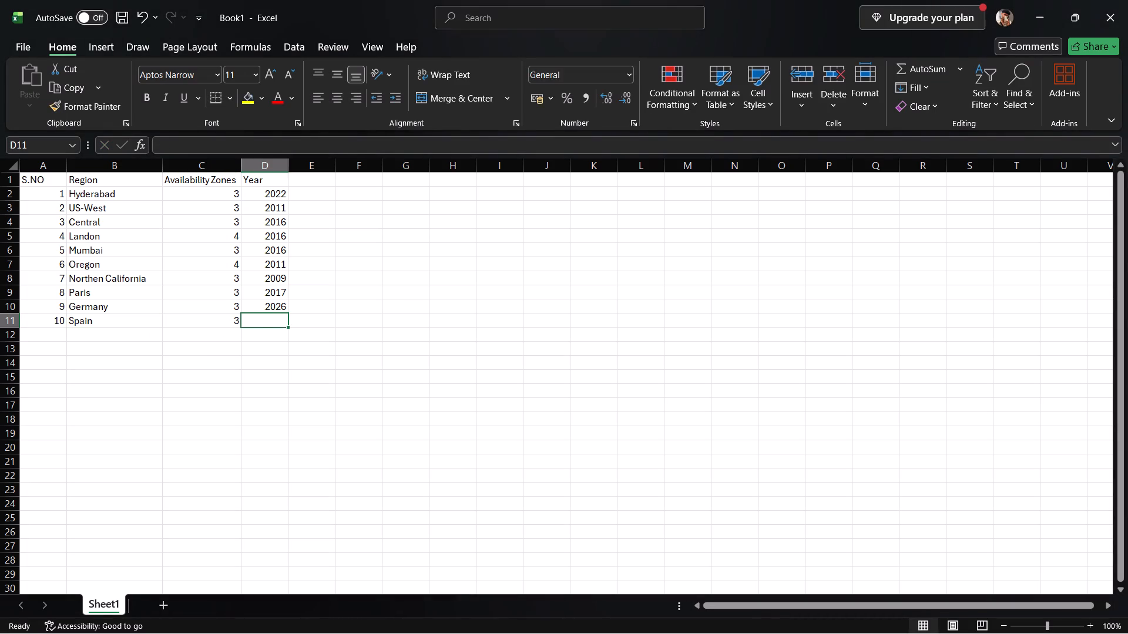
{"action": "type", "text": "2022"}
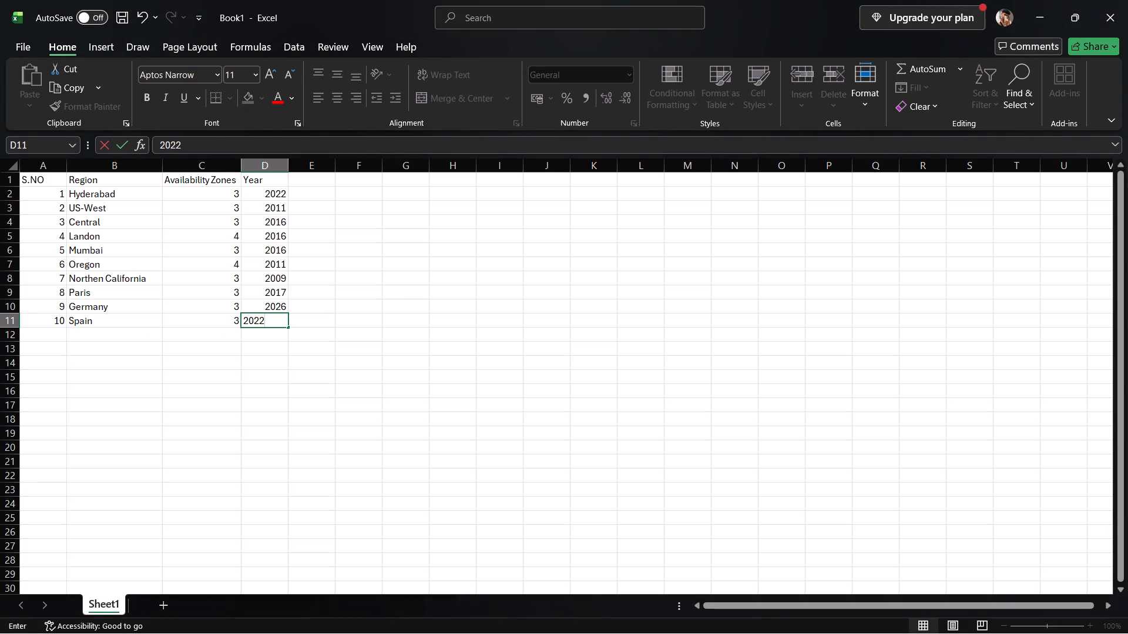
Enter serial number 11 in cell A12 for the next region.
{"action": "left_click", "coordinate": [55, 337]}
{"action": "key", "text": "1"}
{"action": "key", "text": "1"}
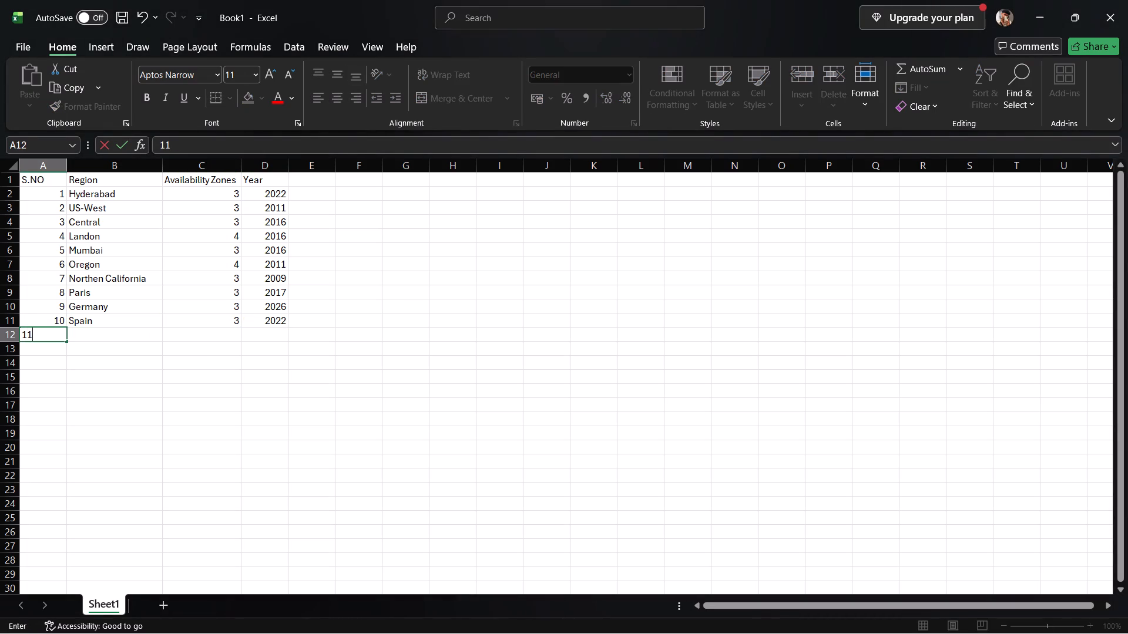
{"action": "left_click", "coordinate": [97, 333]}
Select Middle East (UAE) on the AWS page's globe and enter "UAE" as the region in row 12 of the sheet.
{"action": "key", "text": "alt+Tab"}
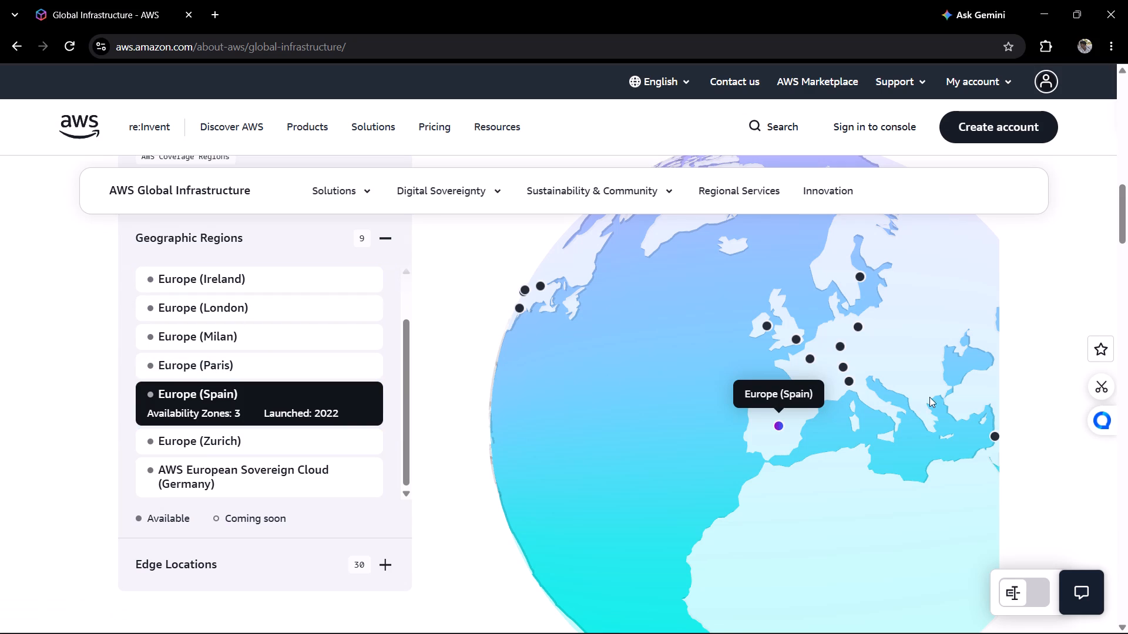
{"action": "left_click", "coordinate": [991, 434]}
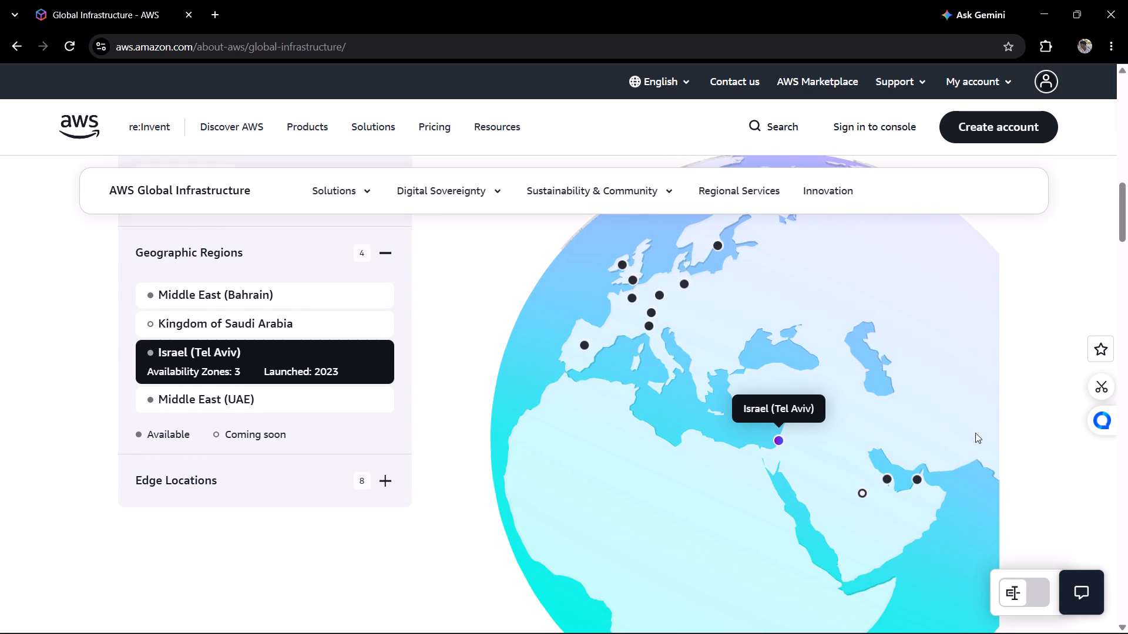
{"action": "left_click", "coordinate": [887, 480]}
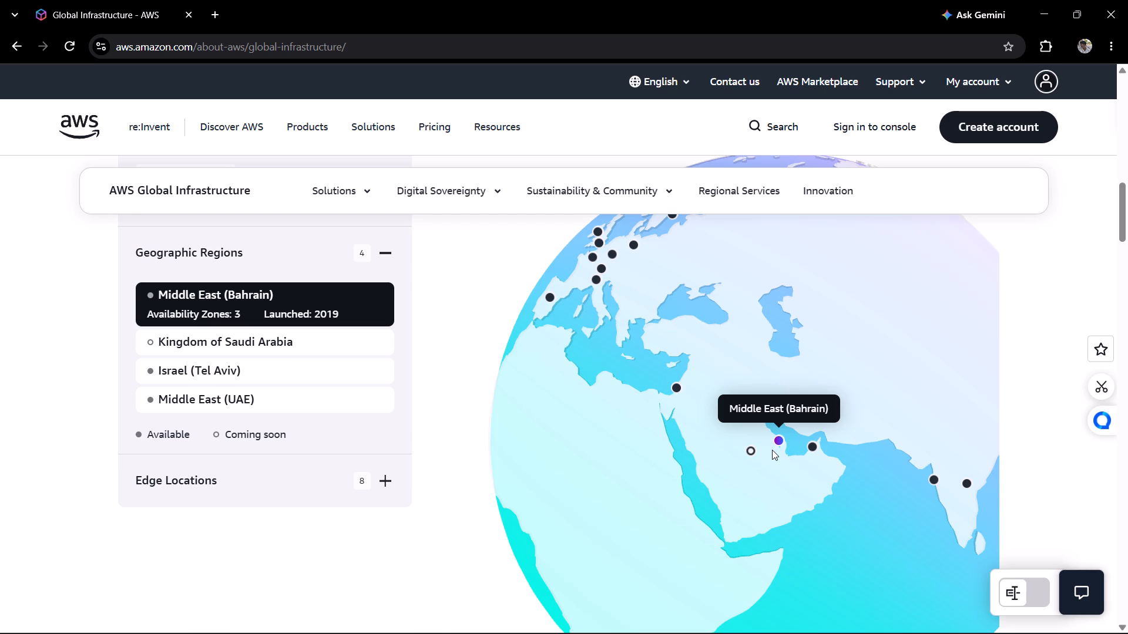
{"action": "left_click", "coordinate": [808, 443]}
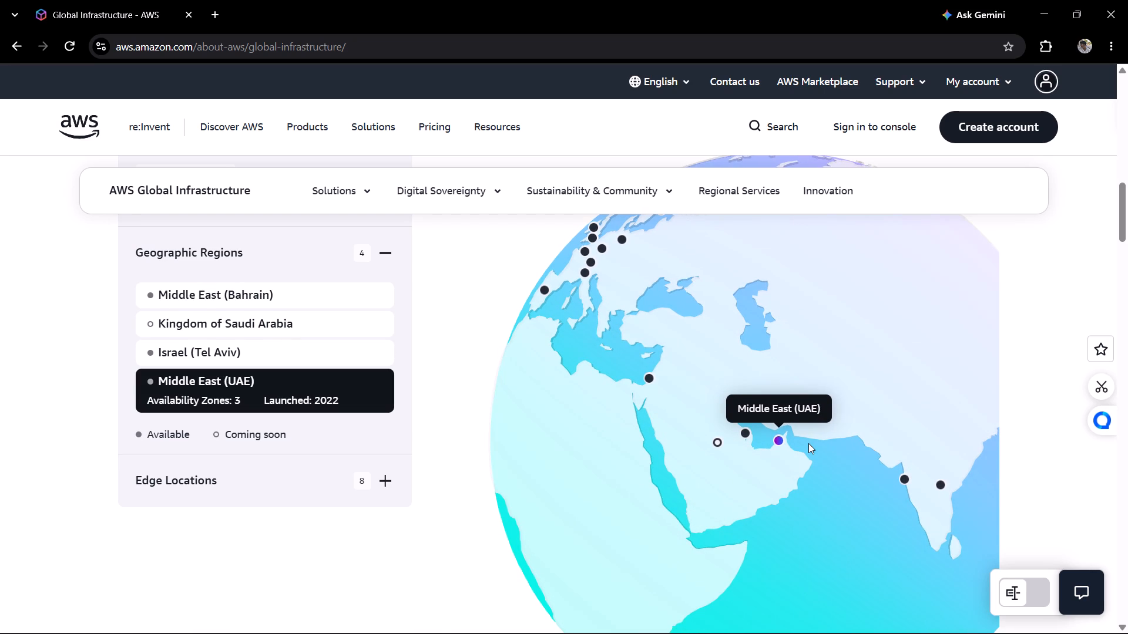
{"action": "key", "text": "alt+Tab"}
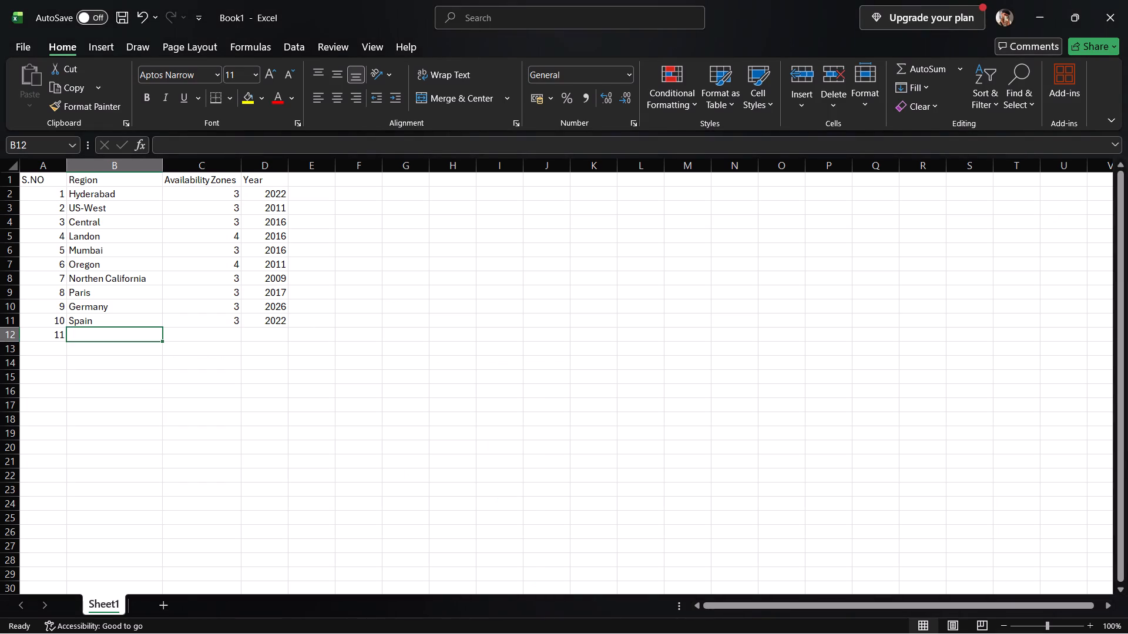
{"action": "type", "text": "UAE"}
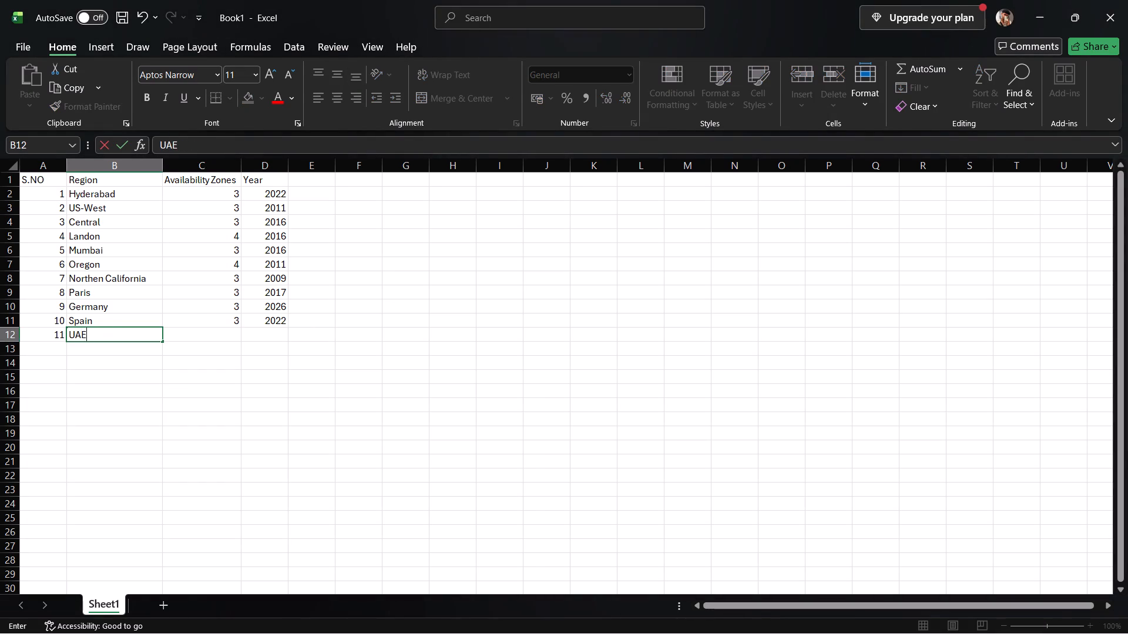
Complete the UAE row from the AWS page's region details with 3 availability zones and year 2022.
{"action": "left_click", "coordinate": [214, 333]}
{"action": "key", "text": "alt+Tab"}
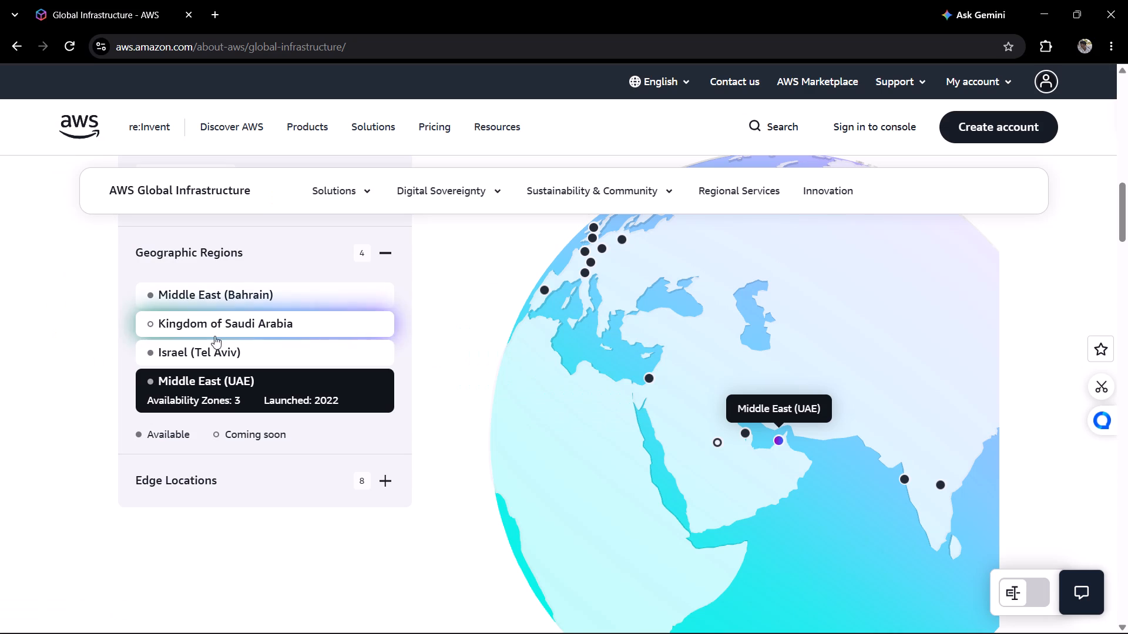
{"action": "key", "text": "alt+Tab"}
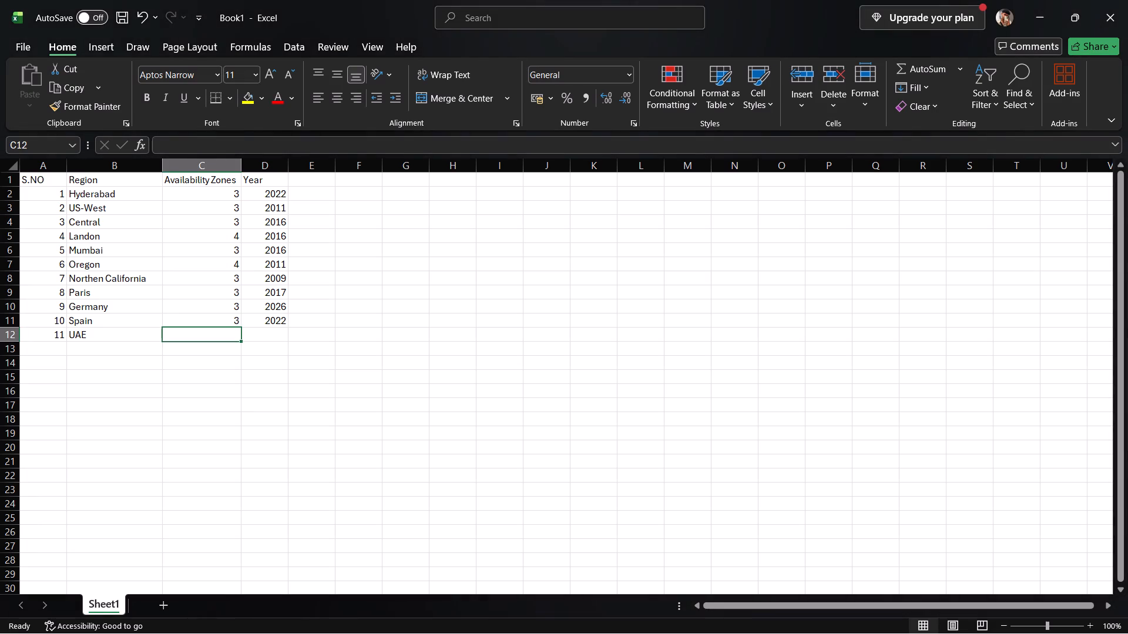
{"action": "key", "text": "3"}
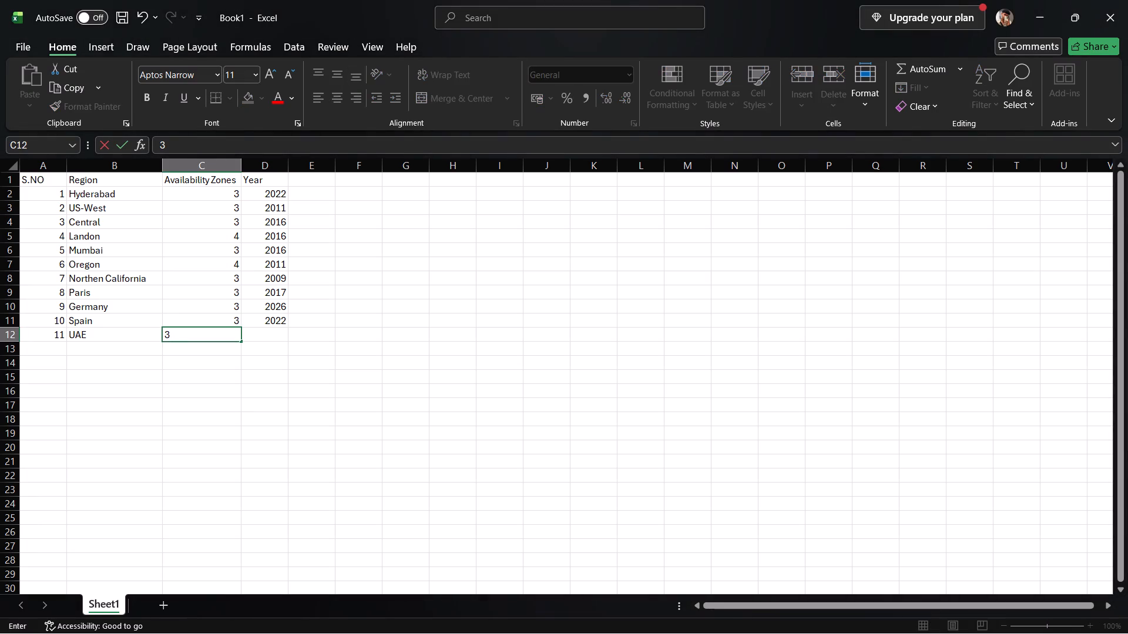
{"action": "left_click", "coordinate": [272, 329]}
{"action": "type", "text": "202"}
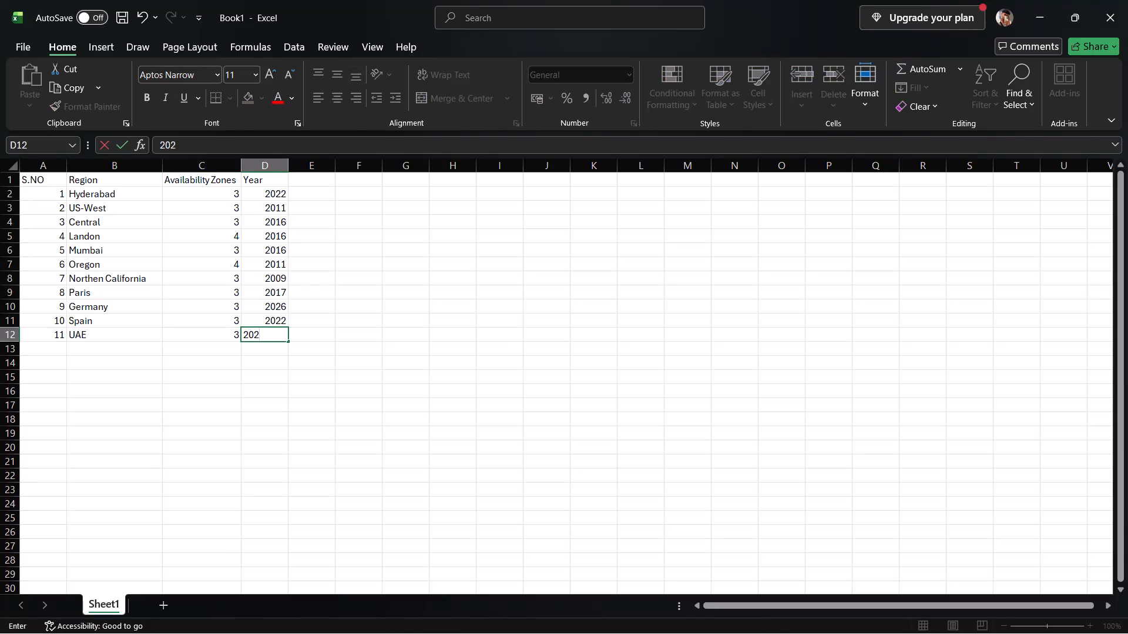
{"action": "key", "text": "2"}
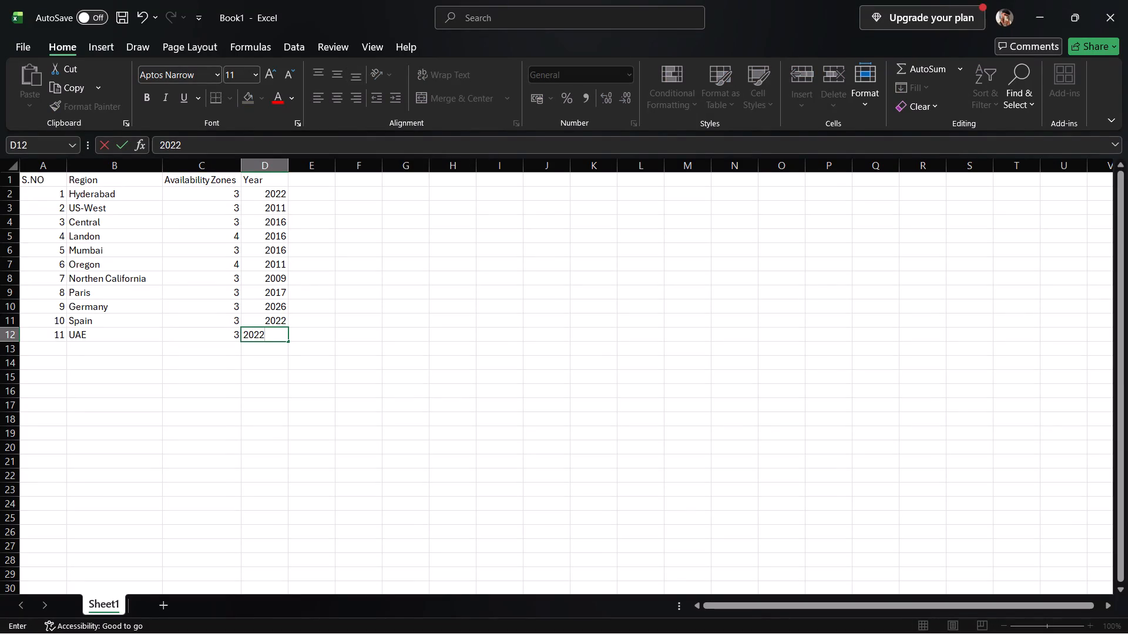
Enter serial number 12 in row 13, select Africa (Cape Town) on the AWS page's globe, and enter "Cape Town" as the row's region.
{"action": "left_click", "coordinate": [55, 353]}
{"action": "type", "text": "12"}
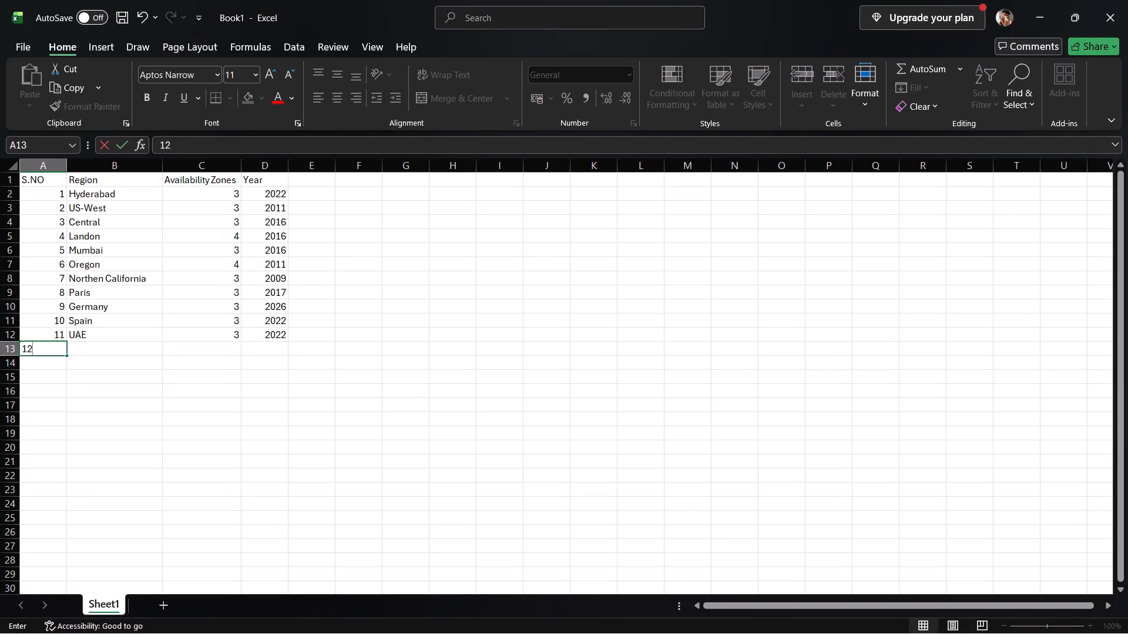
{"action": "left_click", "coordinate": [88, 355]}
{"action": "key", "text": "alt+Tab"}
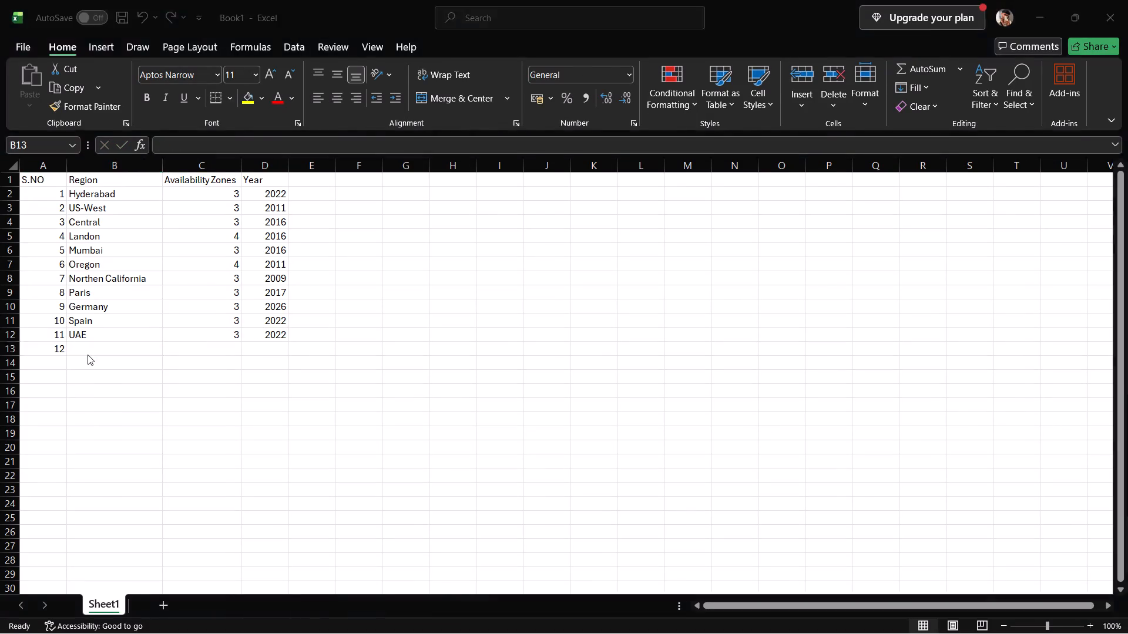
{"action": "scroll", "coordinate": [728, 424], "scroll_direction": "left", "scroll_amount": 1}
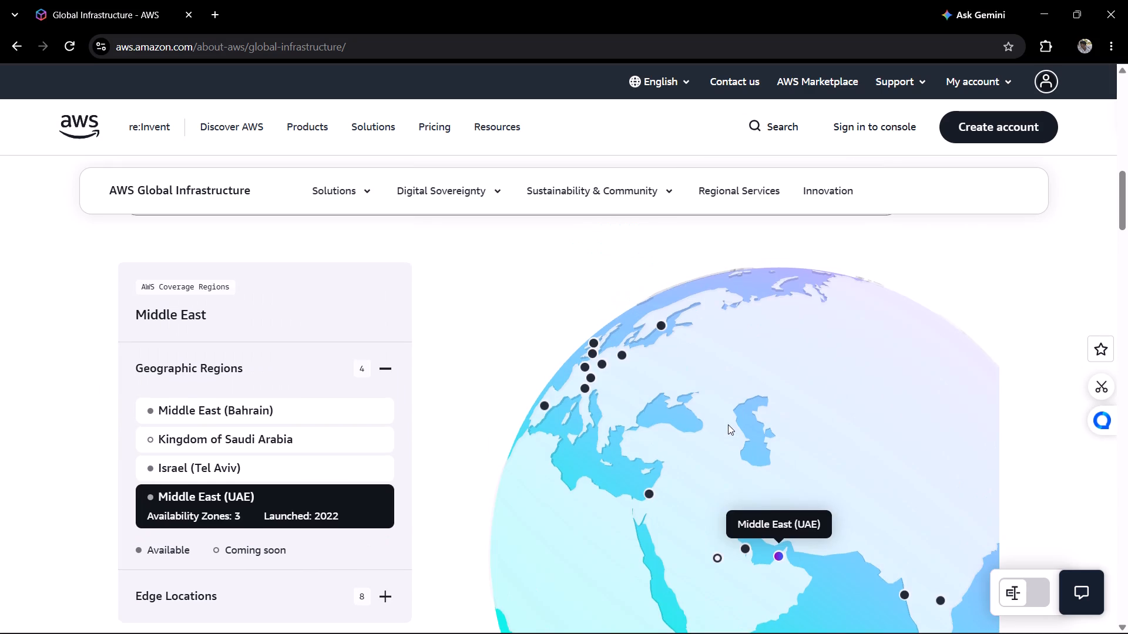
{"action": "scroll", "coordinate": [728, 424], "scroll_direction": "left", "scroll_amount": 1}
{"action": "scroll", "coordinate": [728, 424], "scroll_direction": "down", "scroll_amount": 1}
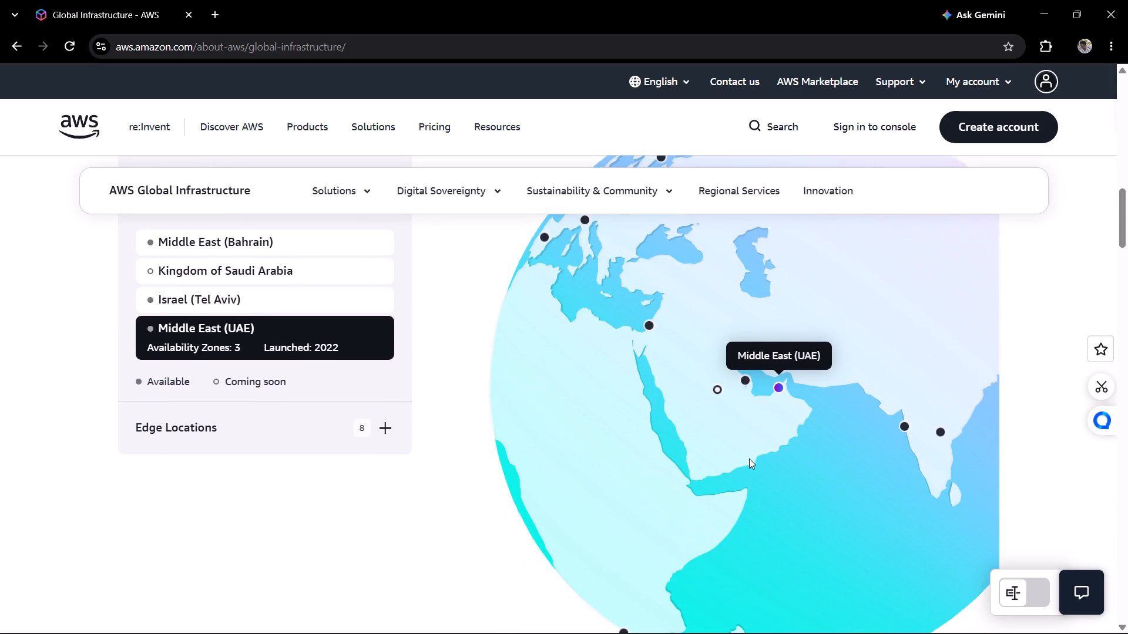
{"action": "scroll", "coordinate": [749, 458], "scroll_direction": "down", "scroll_amount": 1}
{"action": "left_click", "coordinate": [623, 600]}
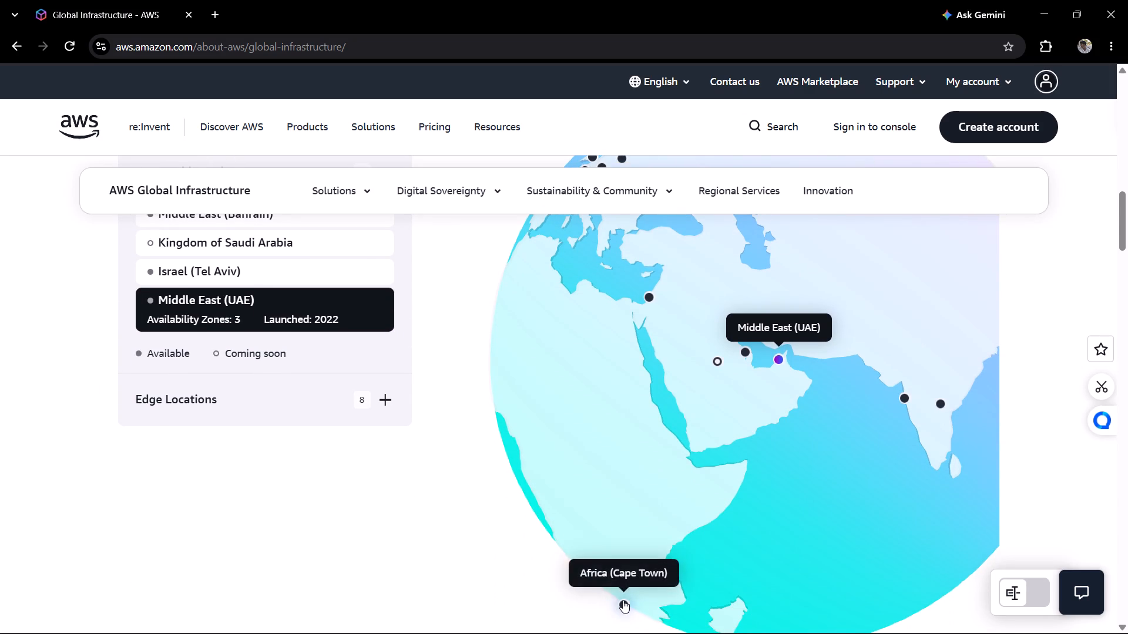
{"action": "scroll", "coordinate": [623, 600], "scroll_direction": "up", "scroll_amount": 1}
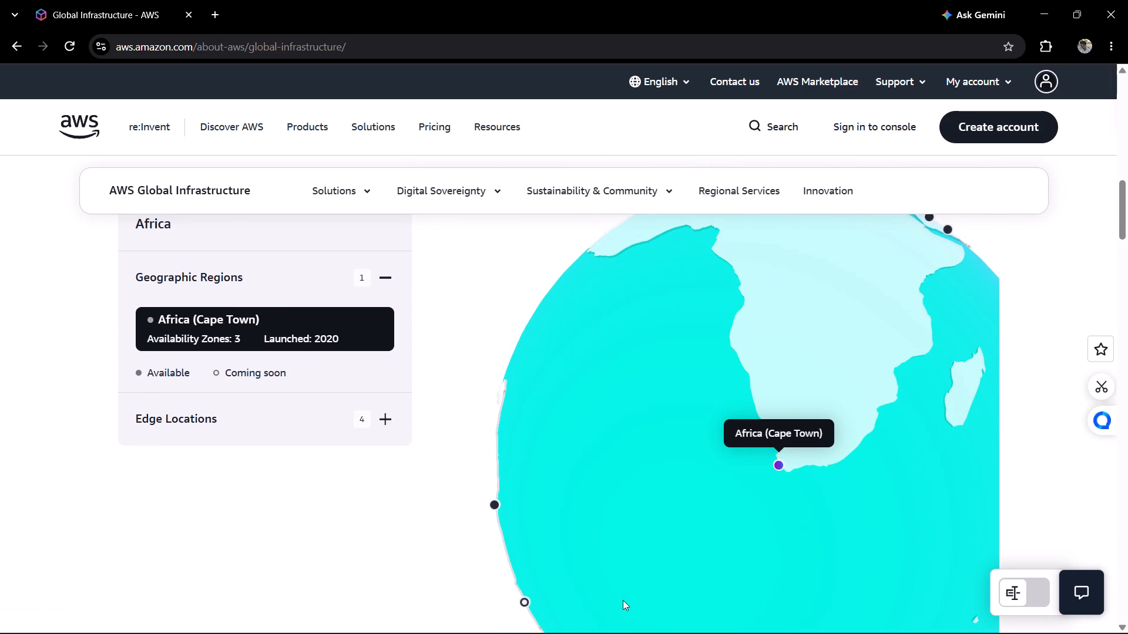
{"action": "scroll", "coordinate": [561, 568], "scroll_direction": "up", "scroll_amount": 2}
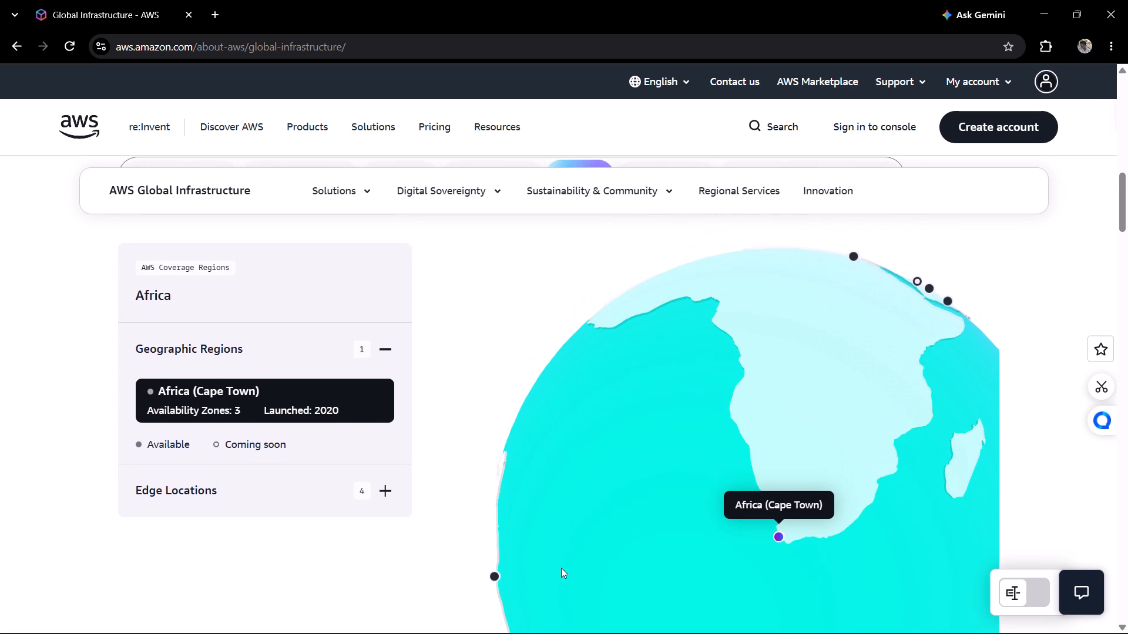
{"action": "key", "text": "alt+Tab"}
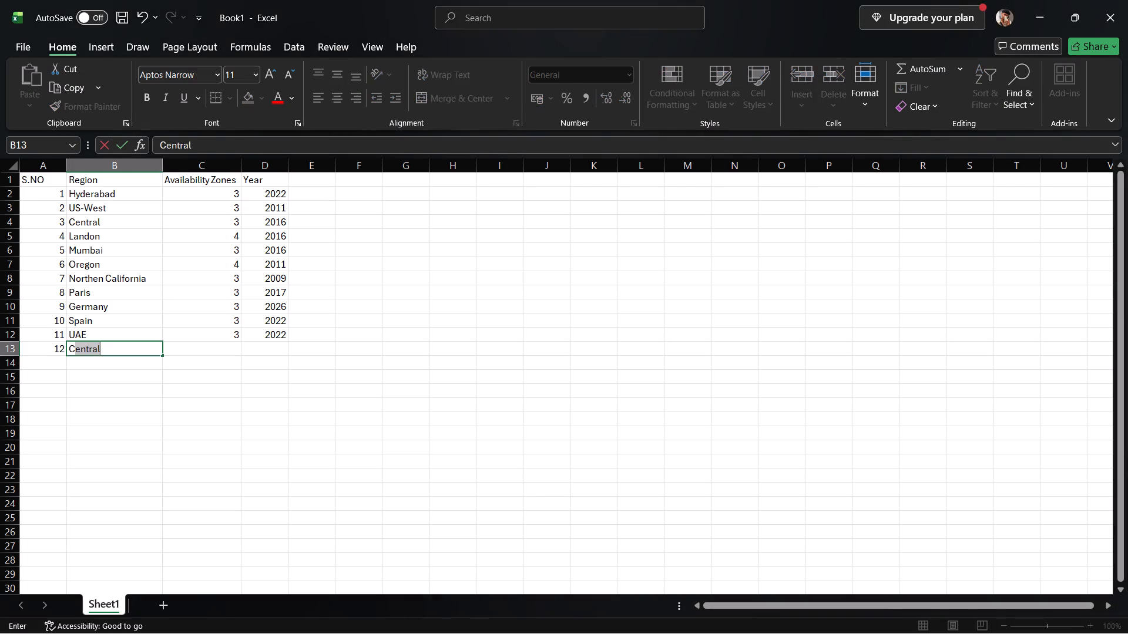
{"action": "type", "text": "own"}
{"action": "key", "text": "space"}
Complete the Cape Town row from the AWS page's region details with 3 availability zones and year 2020.
{"action": "left_click", "coordinate": [229, 352]}
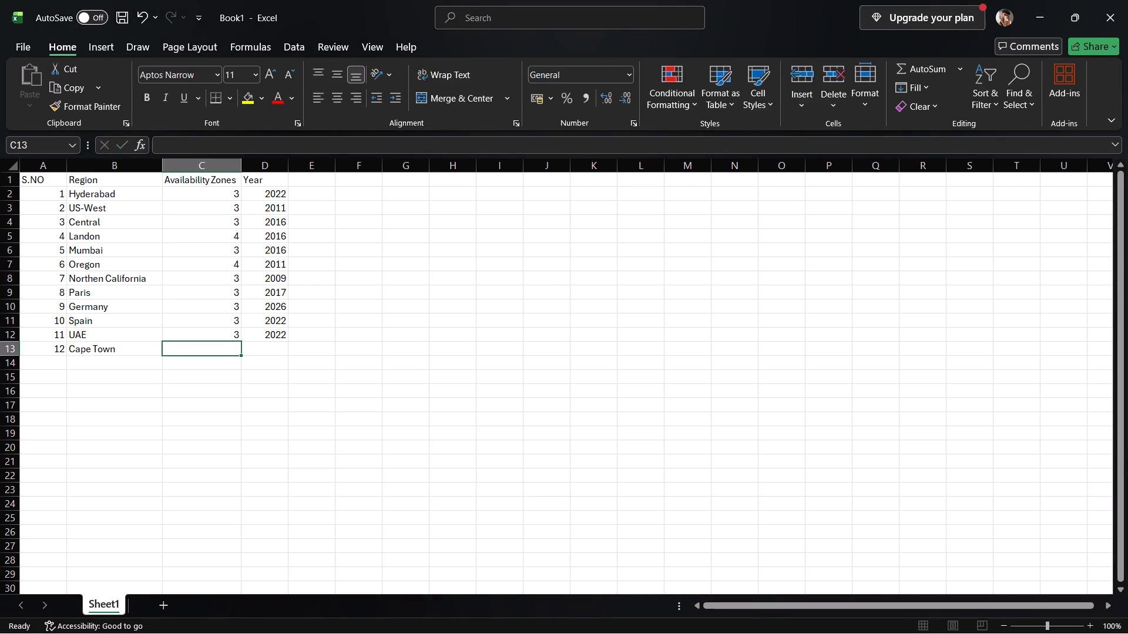
{"action": "key", "text": "alt+Tab"}
{"action": "key", "text": "alt+Tab"}
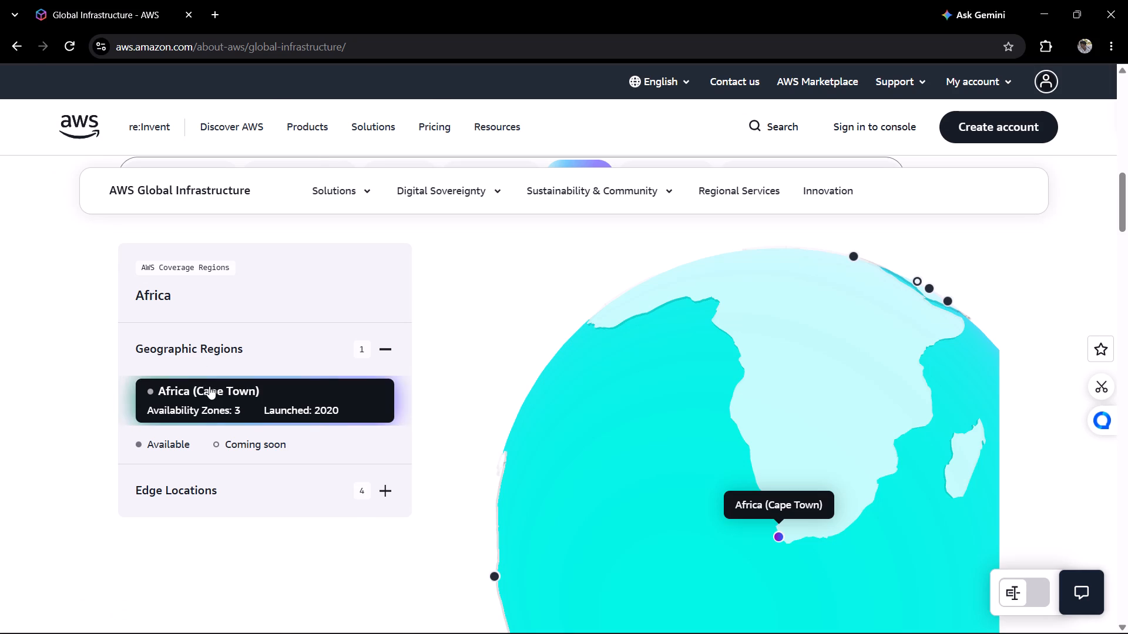
{"action": "key", "text": "alt+Tab"}
{"action": "key", "text": "alt+Tab"}
{"action": "key", "text": "alt+Tab"}
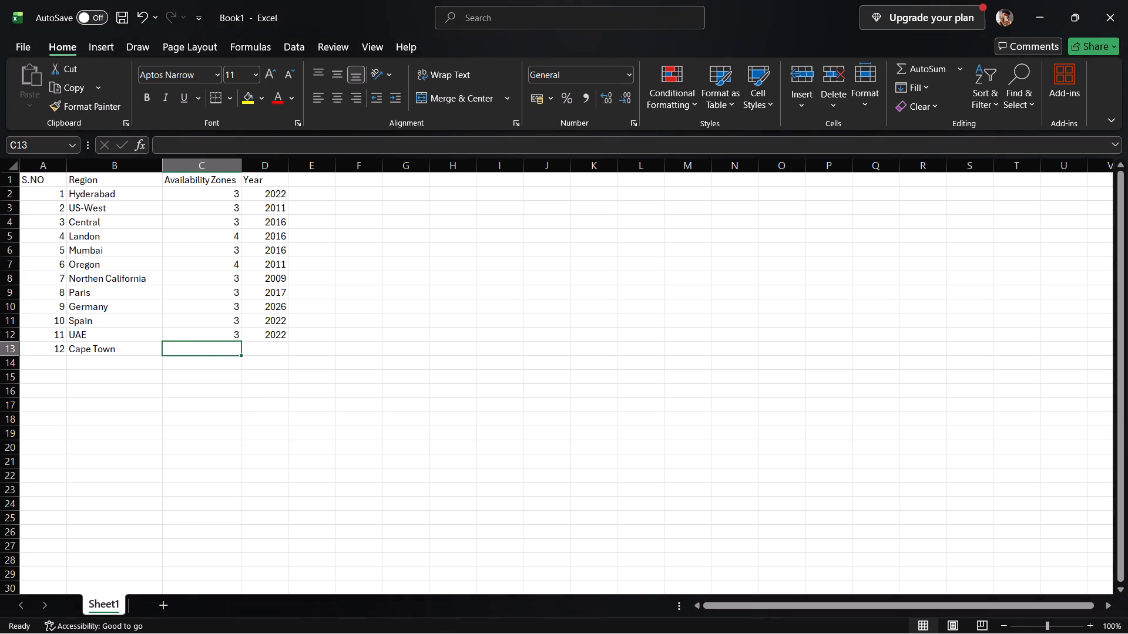
{"action": "key", "text": "alt+Tab"}
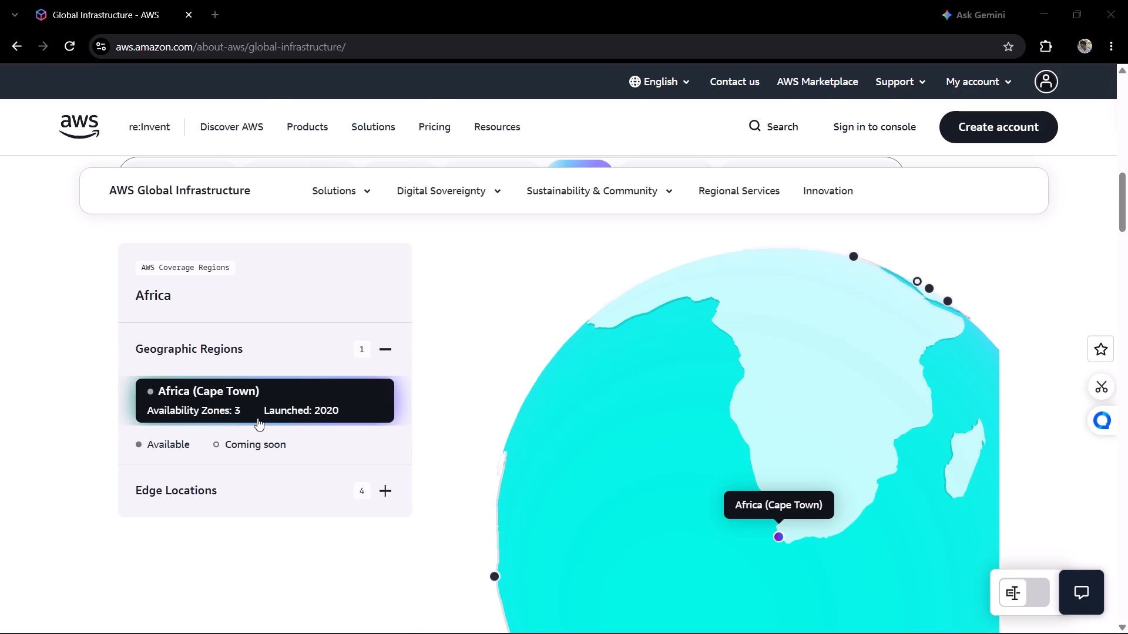
{"action": "key", "text": "3"}
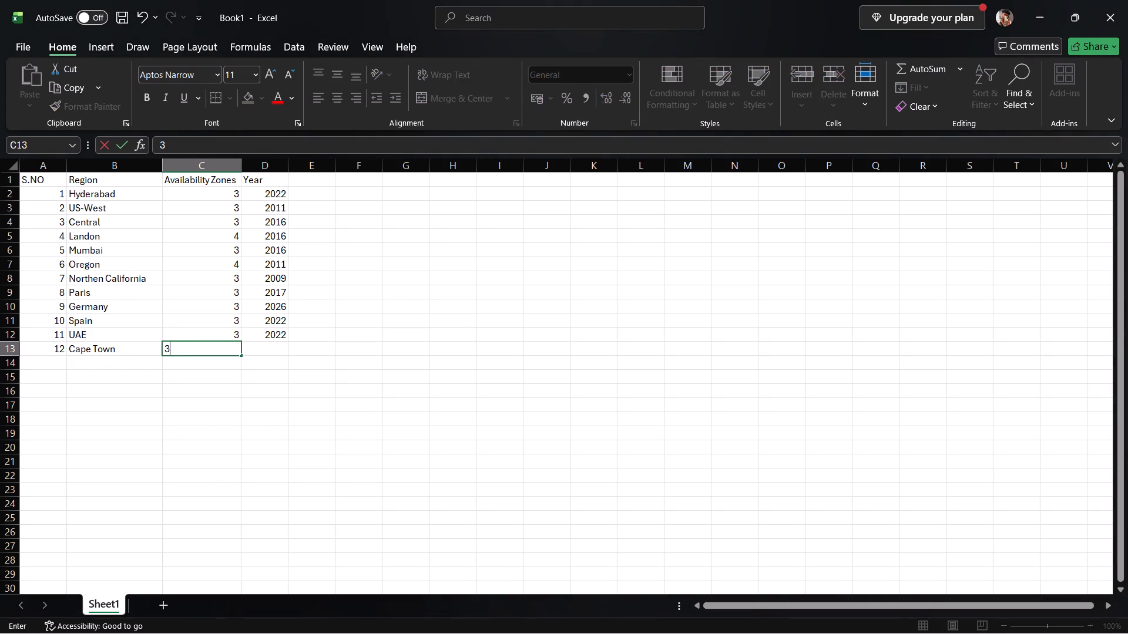
{"action": "left_click", "coordinate": [272, 349]}
{"action": "type", "text": "2020"}
Enter serial number 13 in cell A14 for the next region.
{"action": "left_click", "coordinate": [56, 360]}
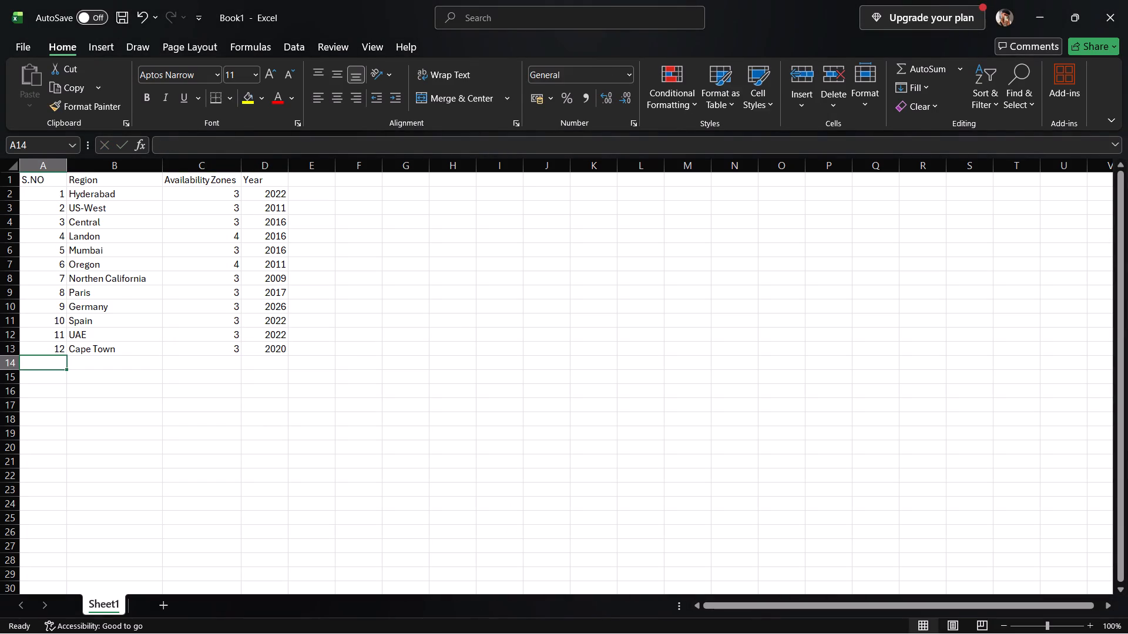
{"action": "key", "text": "1"}
{"action": "key", "text": "3"}
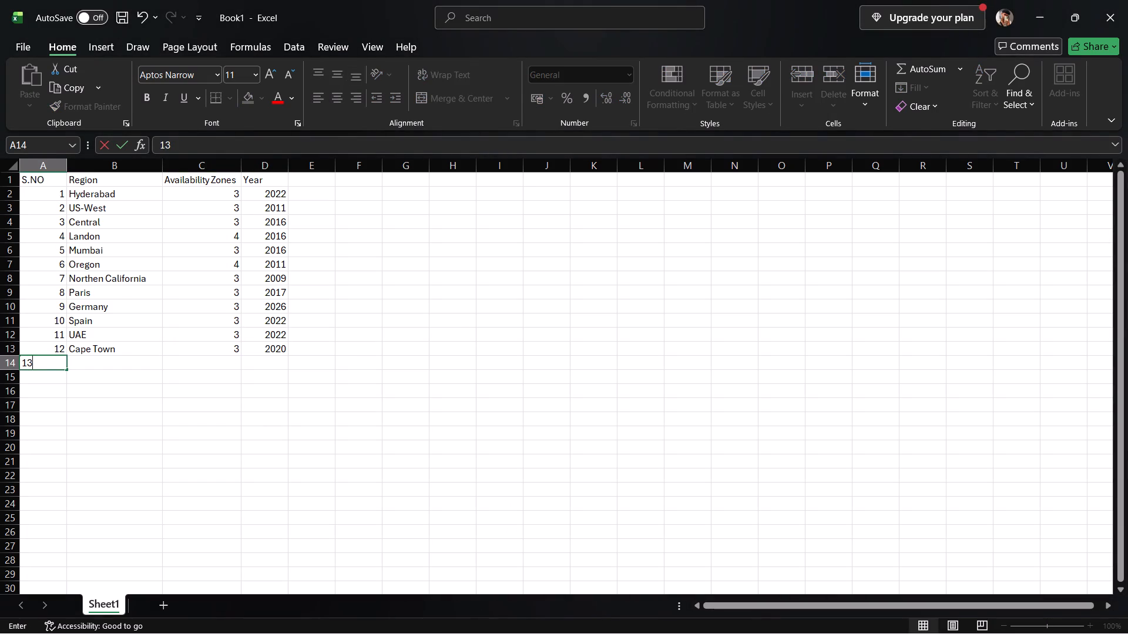
{"action": "left_click", "coordinate": [77, 364]}
Browse the AWS page's globe through the Americas to Europe (Ireland), select it, and enter "Ireland" as row 14's region in Excel.
{"action": "key", "text": "alt+Tab"}
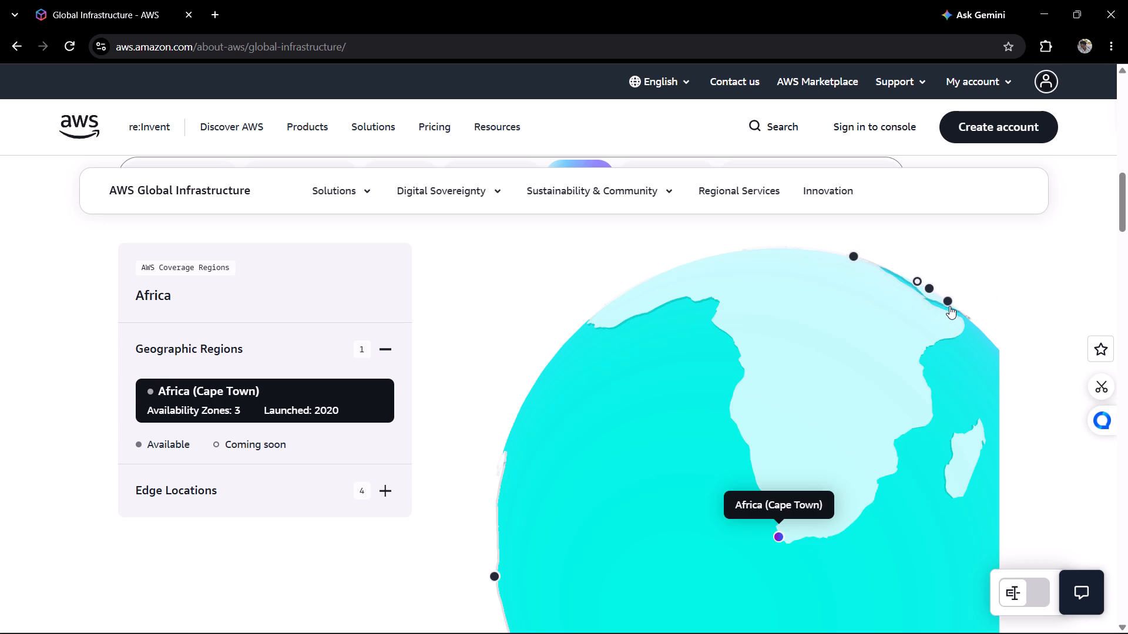
{"action": "scroll", "coordinate": [878, 368], "scroll_direction": "down", "scroll_amount": 2}
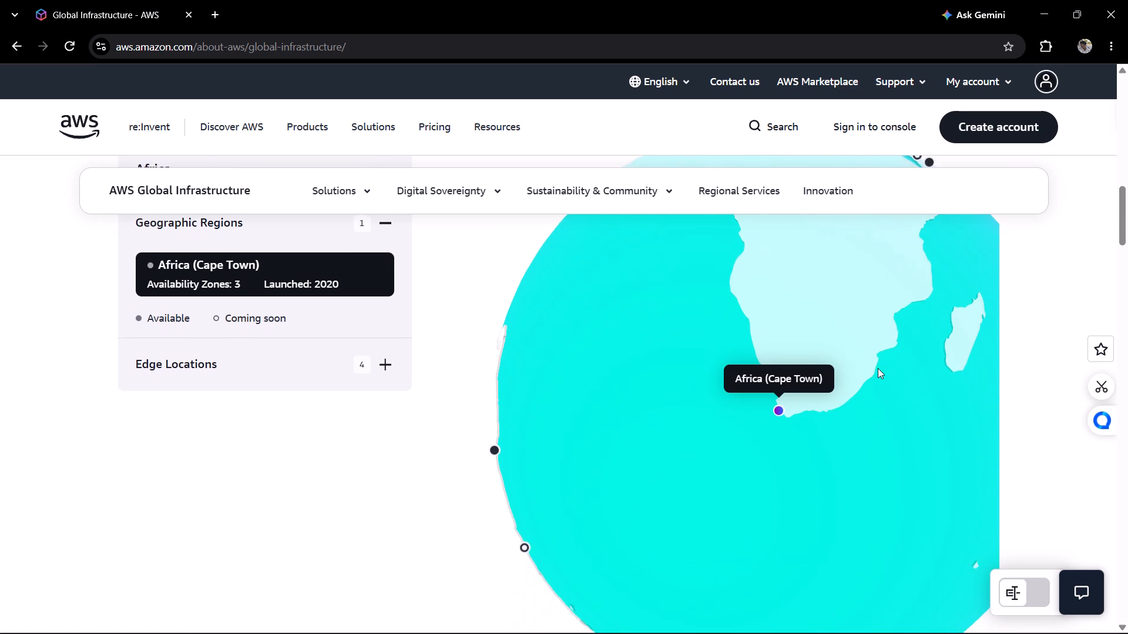
{"action": "scroll", "coordinate": [878, 368], "scroll_direction": "down", "scroll_amount": 1}
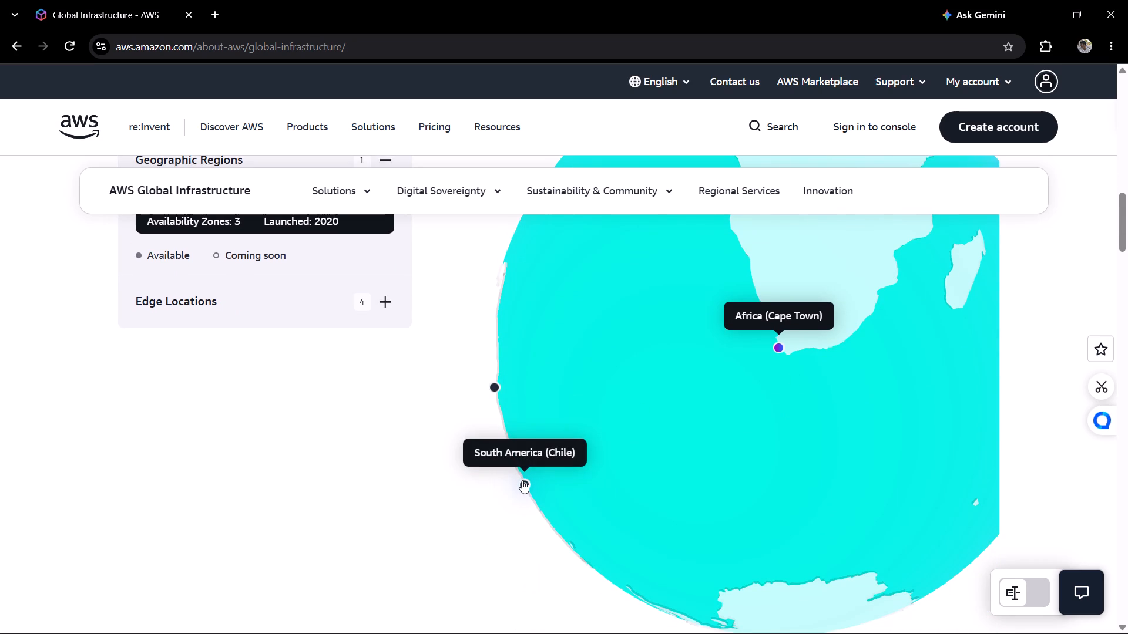
{"action": "left_click", "coordinate": [493, 389]}
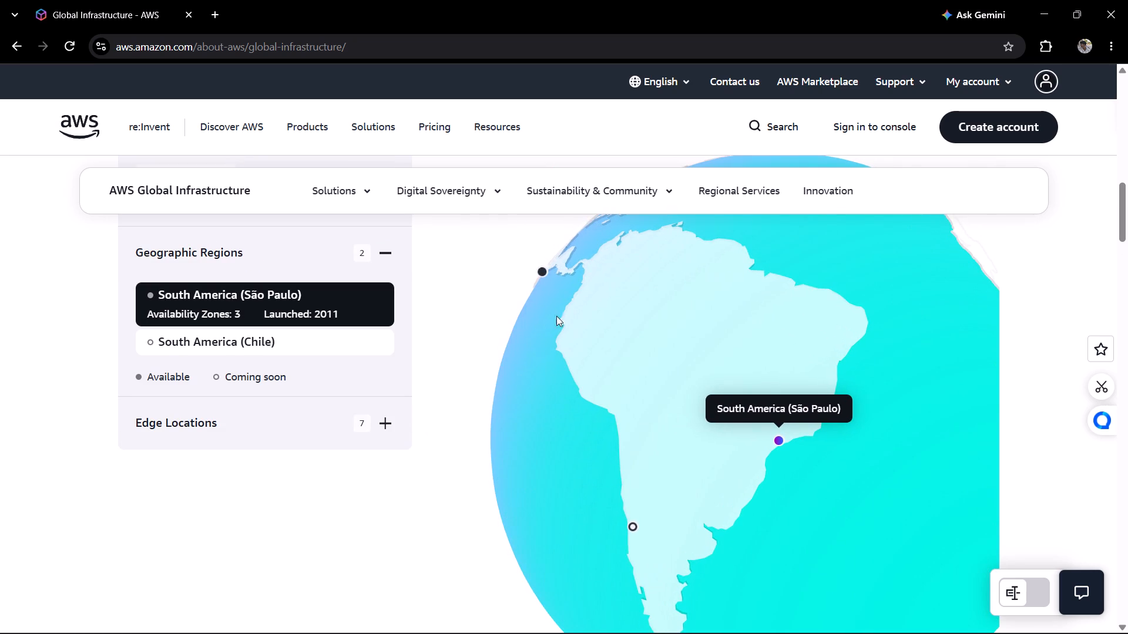
{"action": "left_click", "coordinate": [542, 273]}
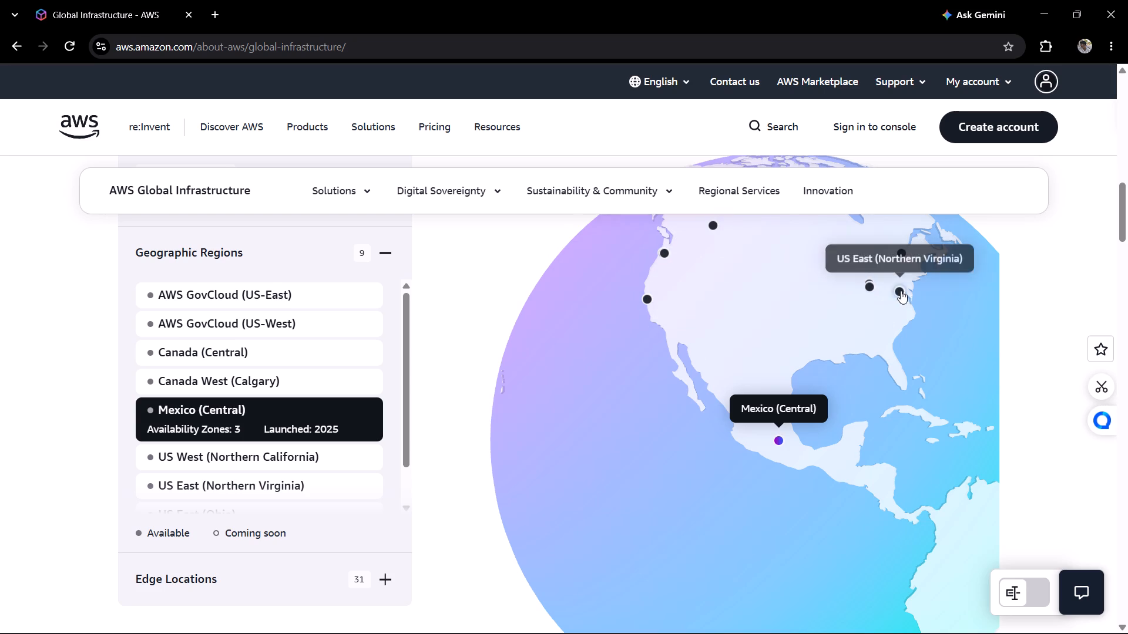
{"action": "scroll", "coordinate": [891, 290], "scroll_direction": "down", "scroll_amount": 1}
{"action": "scroll", "coordinate": [891, 290], "scroll_direction": "left", "scroll_amount": 1}
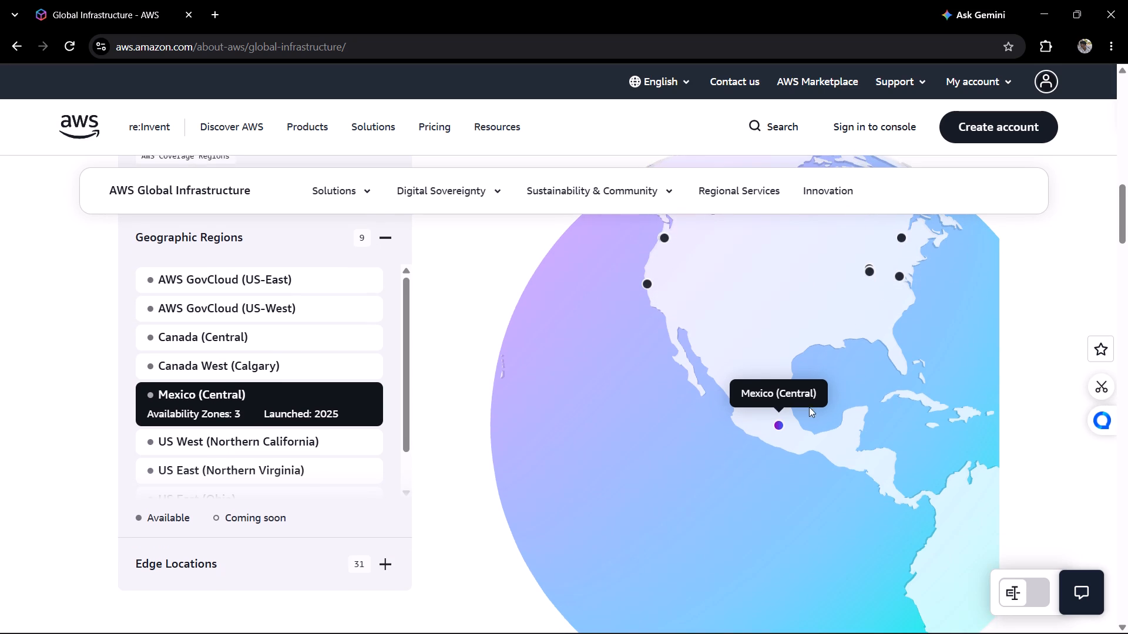
{"action": "left_click", "coordinate": [904, 274]}
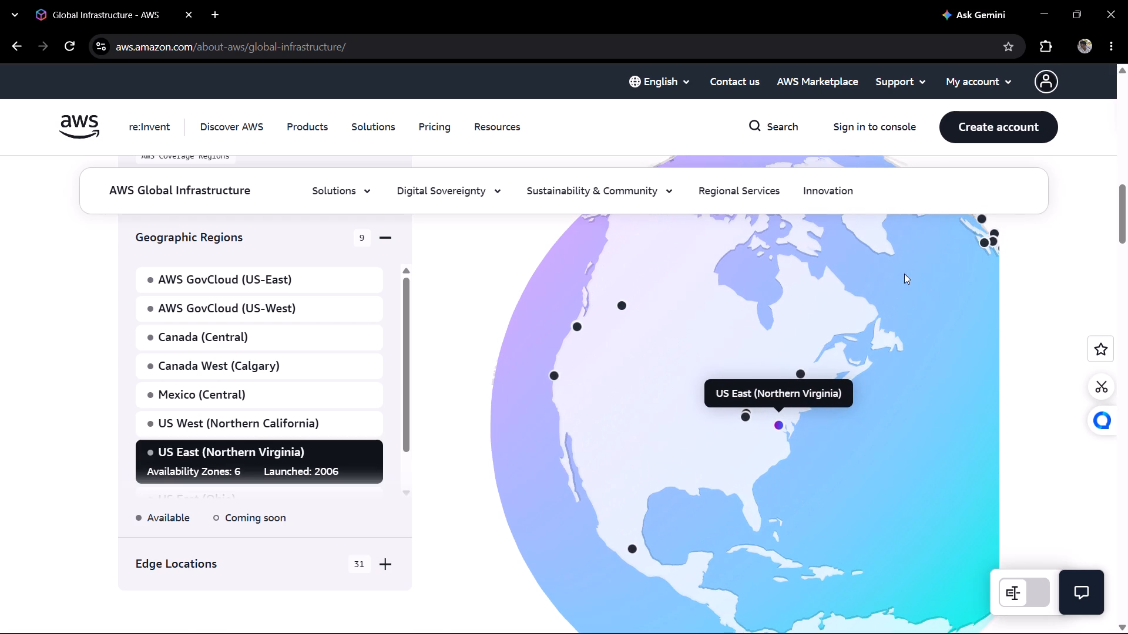
{"action": "left_click", "coordinate": [985, 241]}
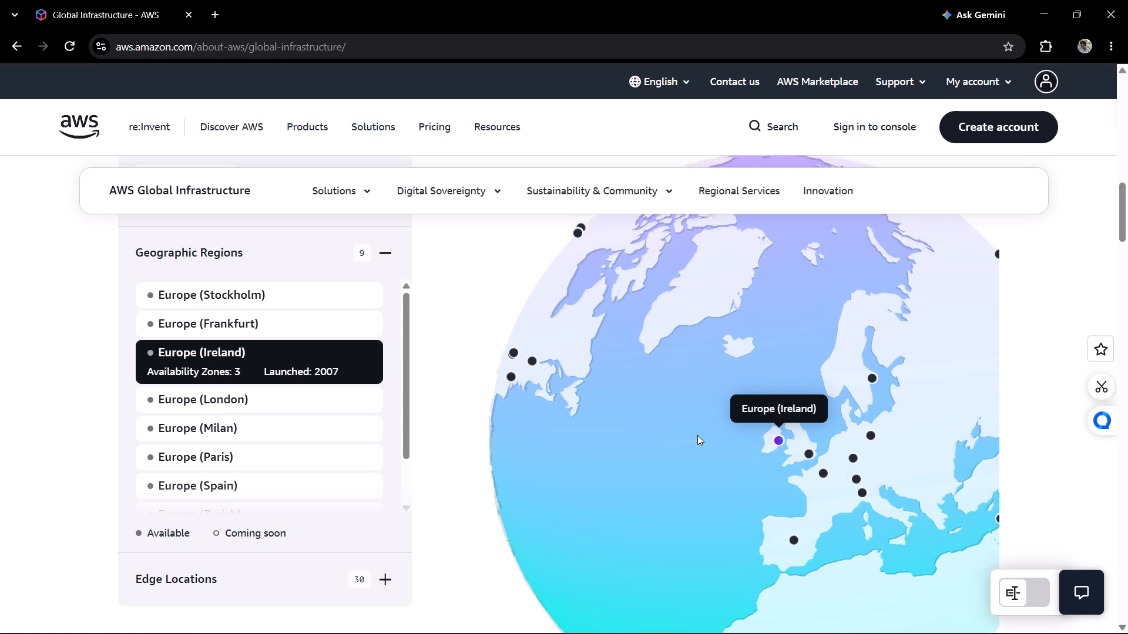
{"action": "key", "text": "alt+Tab"}
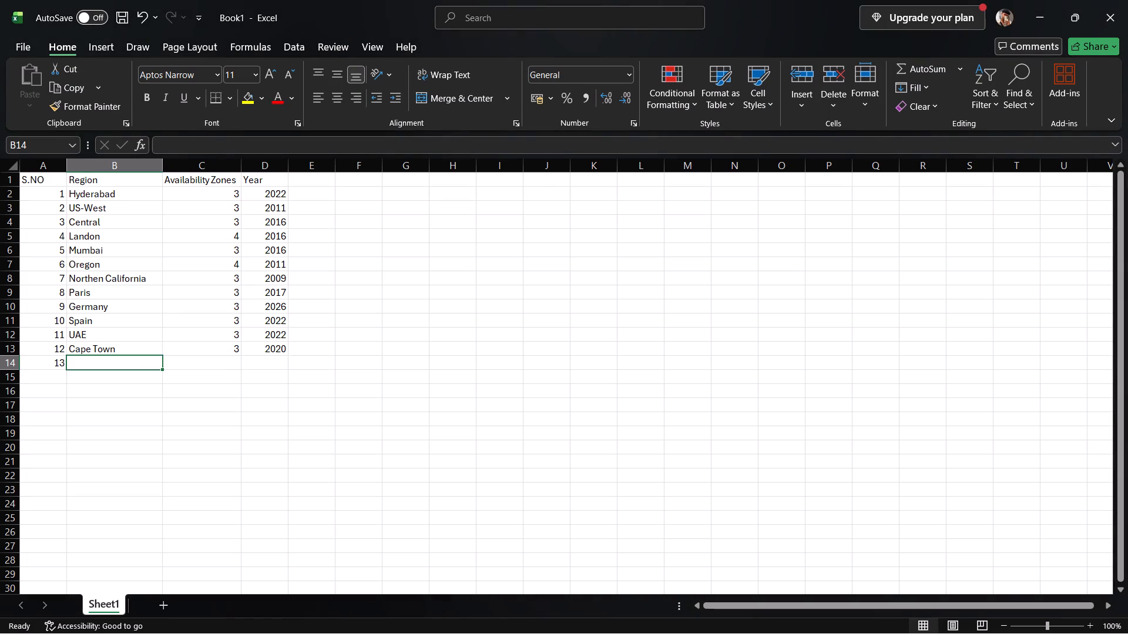
{"action": "key", "text": "i"}
{"action": "key", "text": "BackSpace"}
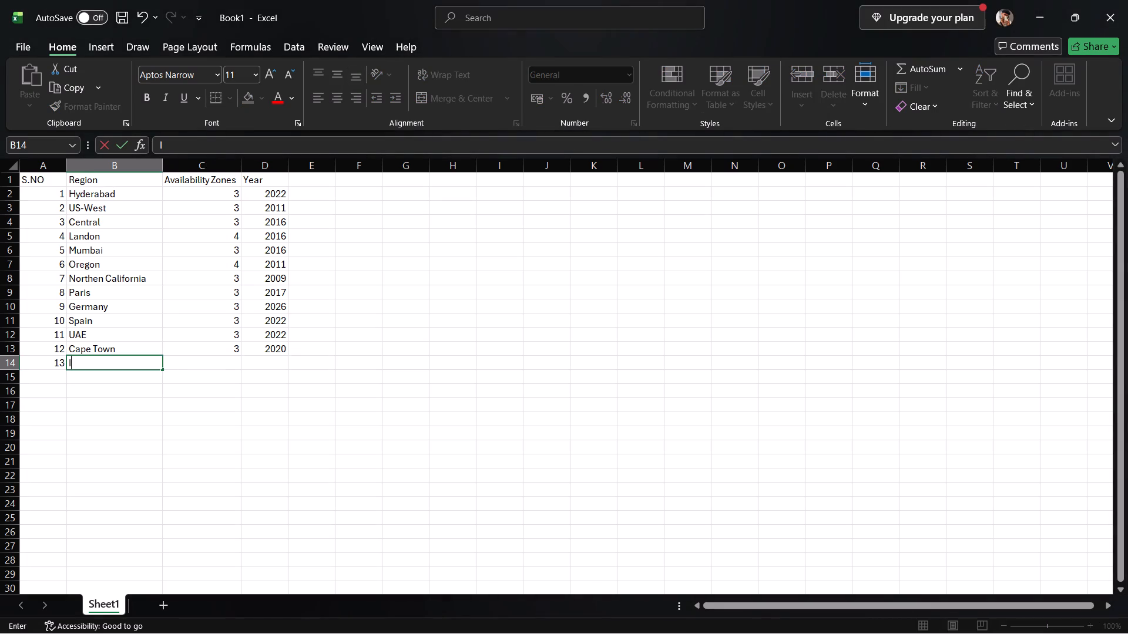
{"action": "type", "text": "re"}
{"action": "type", "text": "land"}
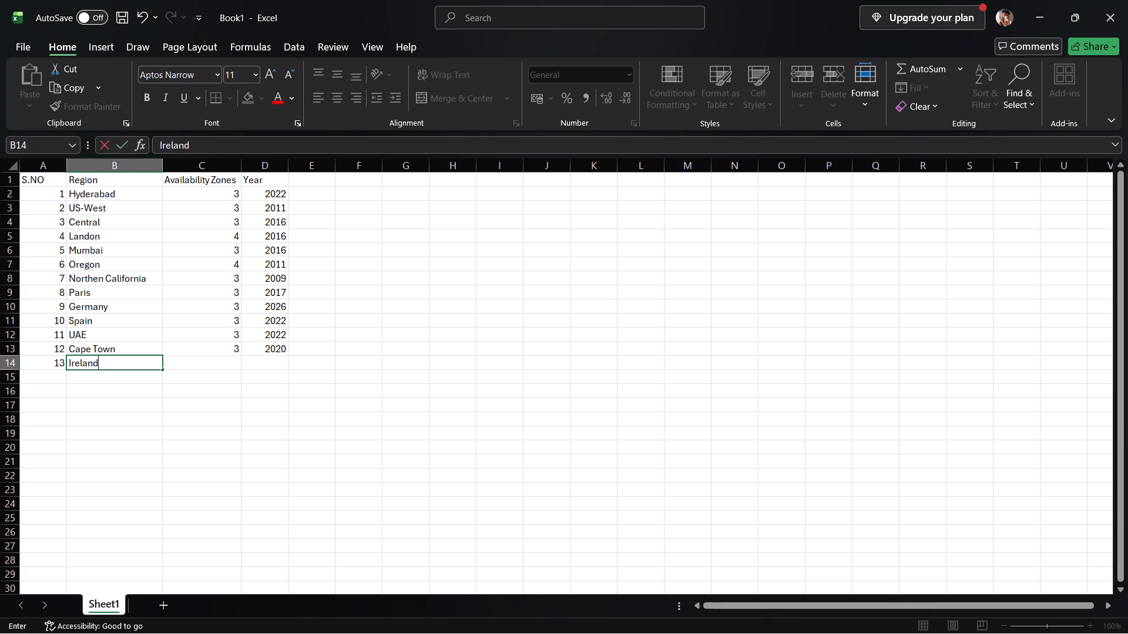
Complete the Ireland row from the AWS page's region details with 3 availability zones and year 2007.
{"action": "left_click", "coordinate": [227, 359]}
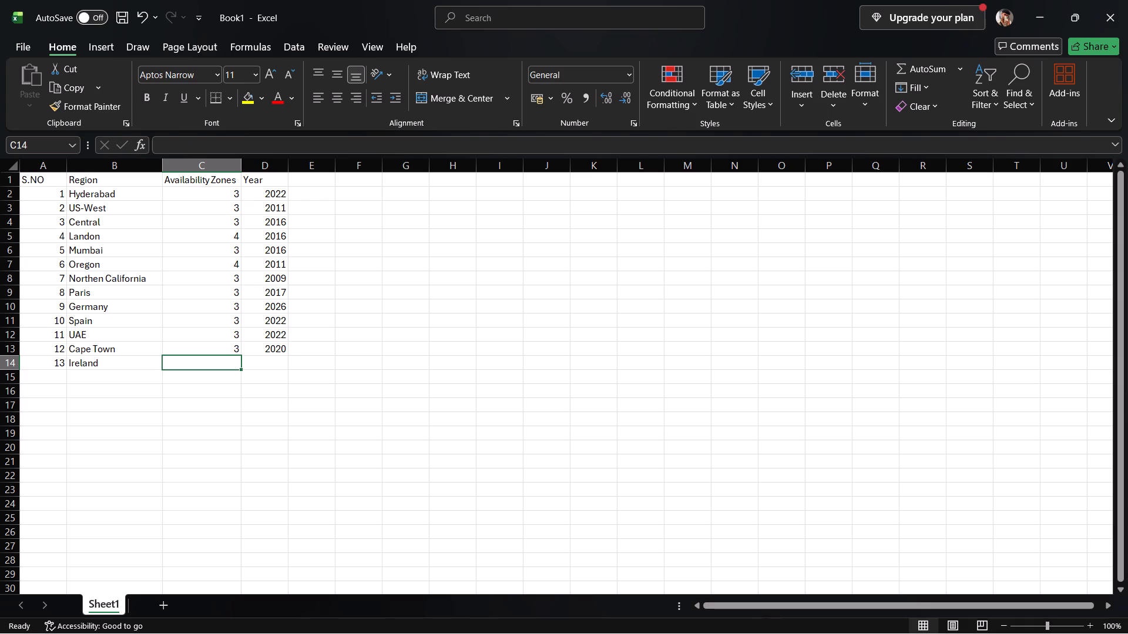
{"action": "key", "text": "alt+Tab"}
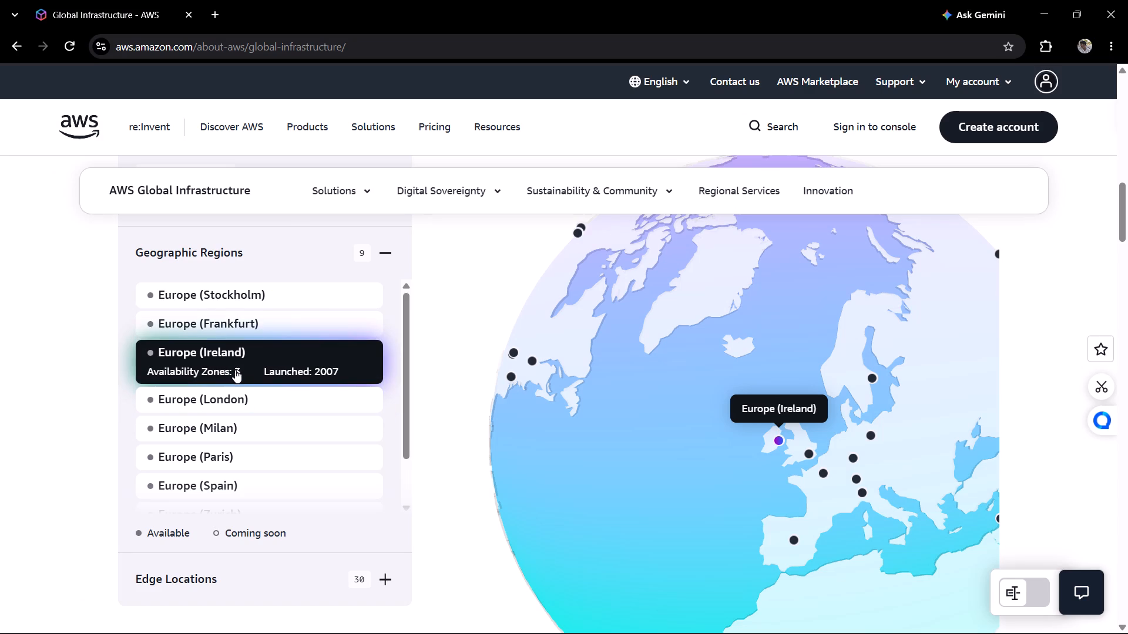
{"action": "key", "text": "alt+Tab"}
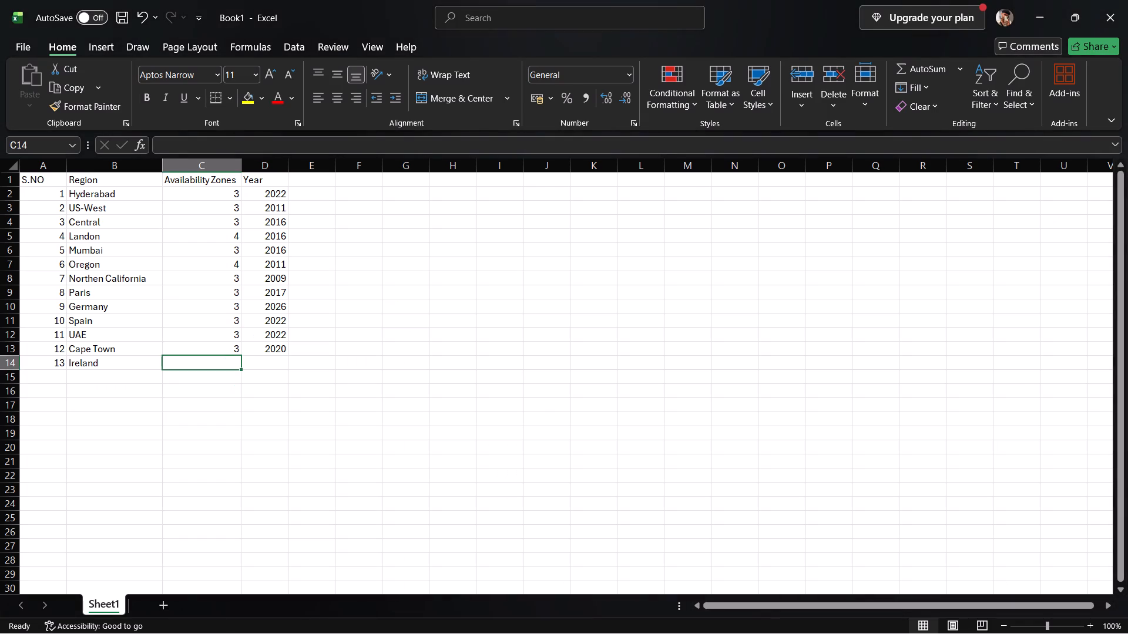
{"action": "key", "text": "3"}
{"action": "left_click", "coordinate": [279, 363]}
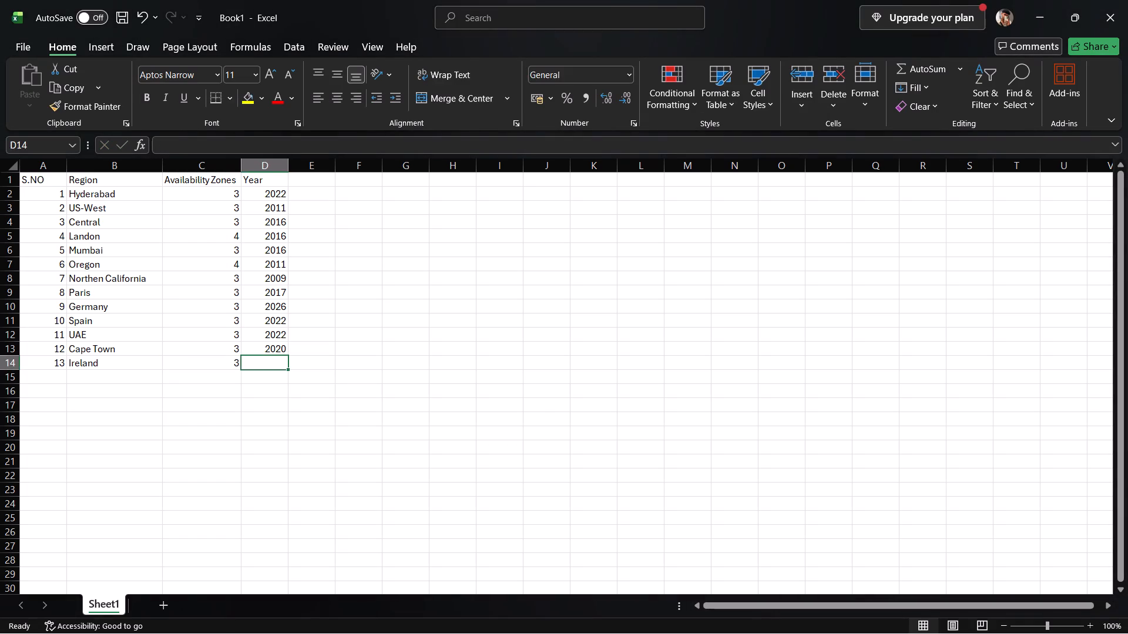
{"action": "type", "text": "2007"}
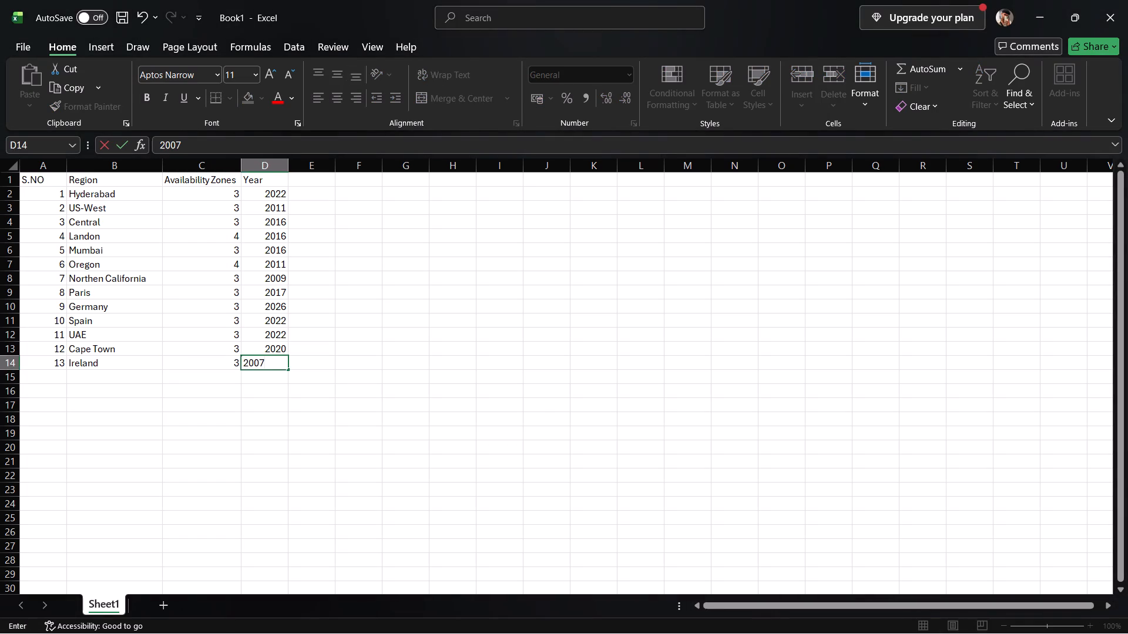
Enter serial number 14 in cell A15 for the next region.
{"action": "left_click", "coordinate": [60, 380]}
{"action": "key", "text": "1"}
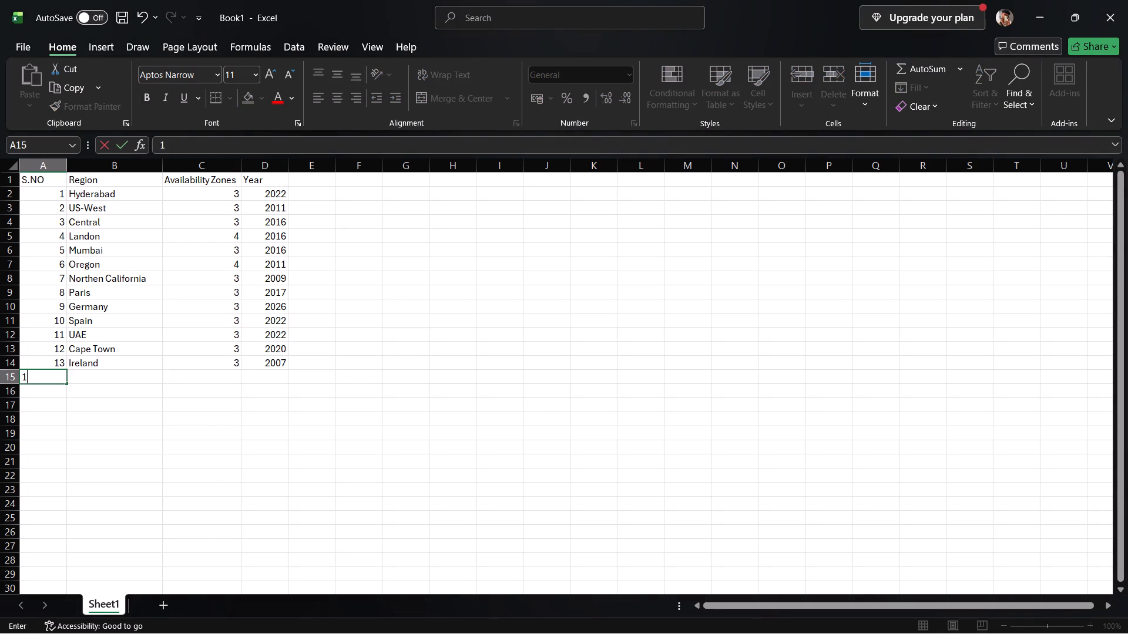
{"action": "key", "text": "4"}
{"action": "left_click", "coordinate": [103, 372]}
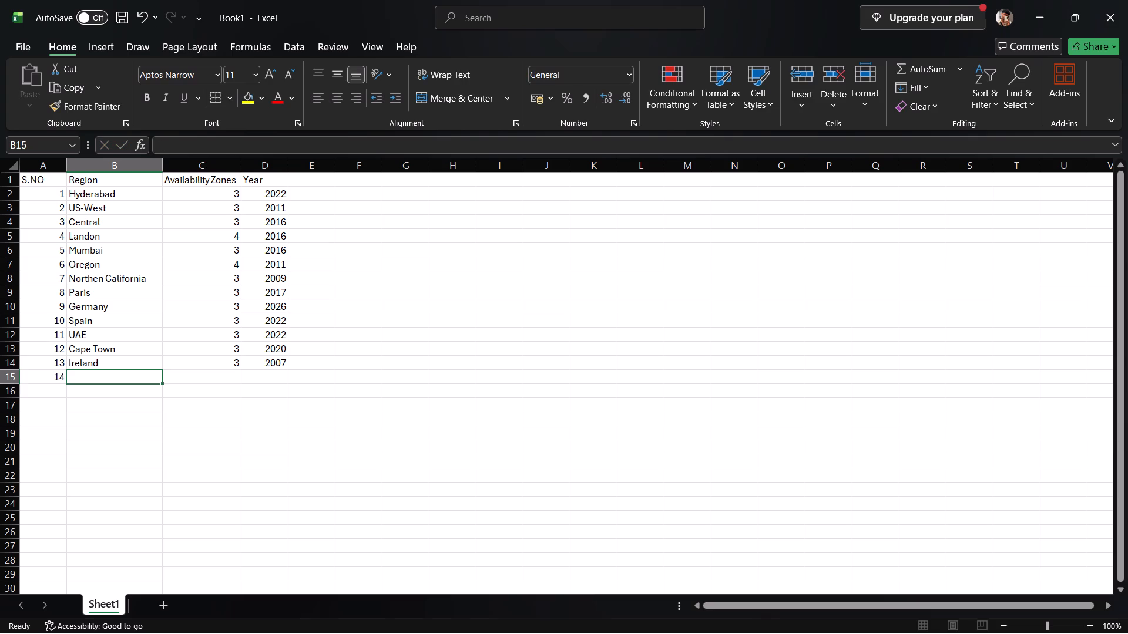
On the AWS page's globe, examine the European and Middle East regions, including London, Paris, Milan, Frankfurt, Zurich, Stockholm, Tel Aviv and Bahrain.
{"action": "key", "text": "alt+Tab"}
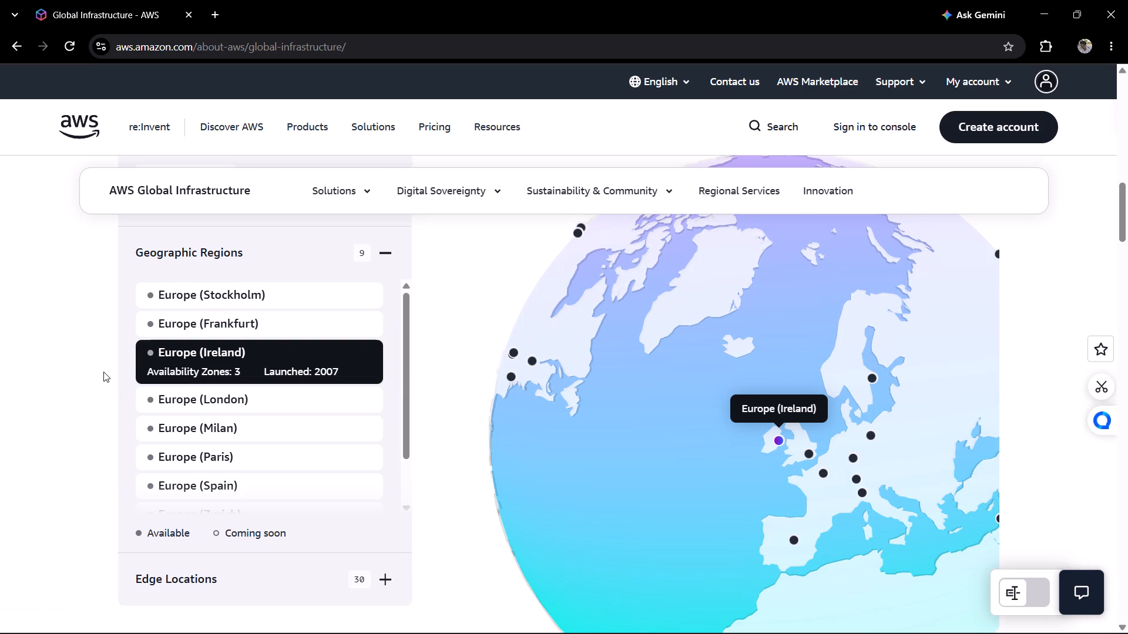
{"action": "left_click", "coordinate": [811, 454]}
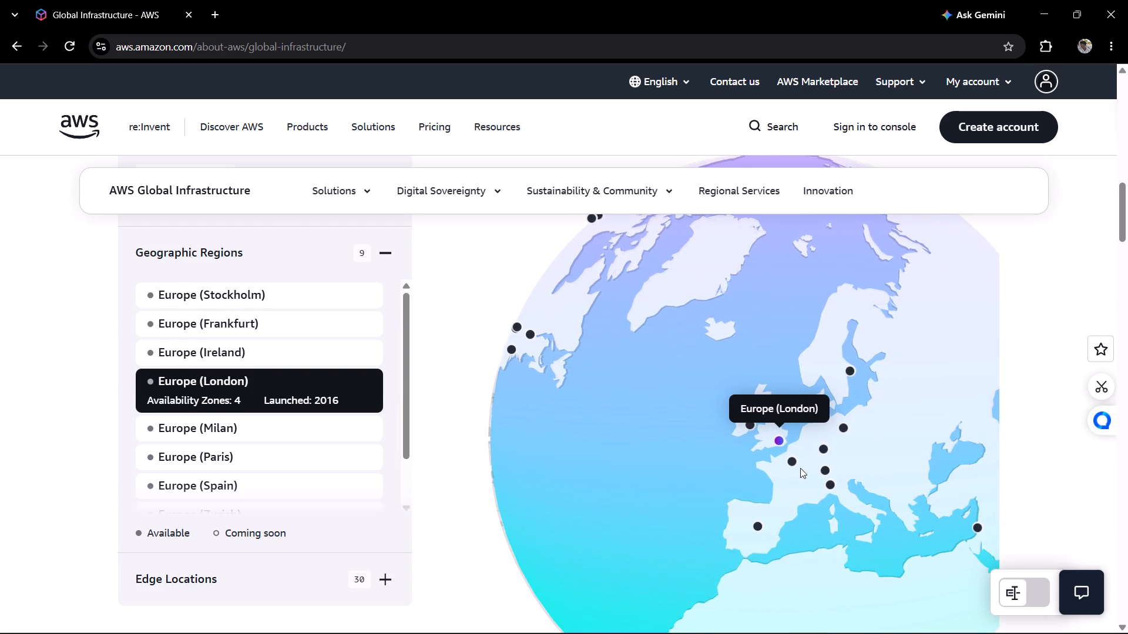
{"action": "left_click", "coordinate": [794, 465]}
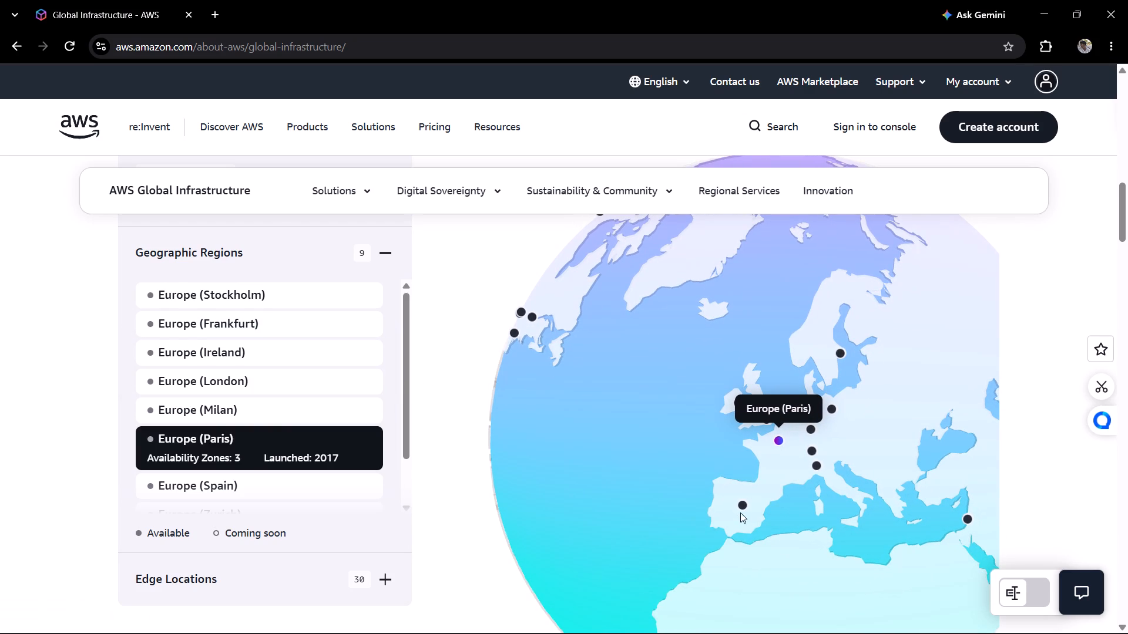
{"action": "left_click", "coordinate": [742, 498]}
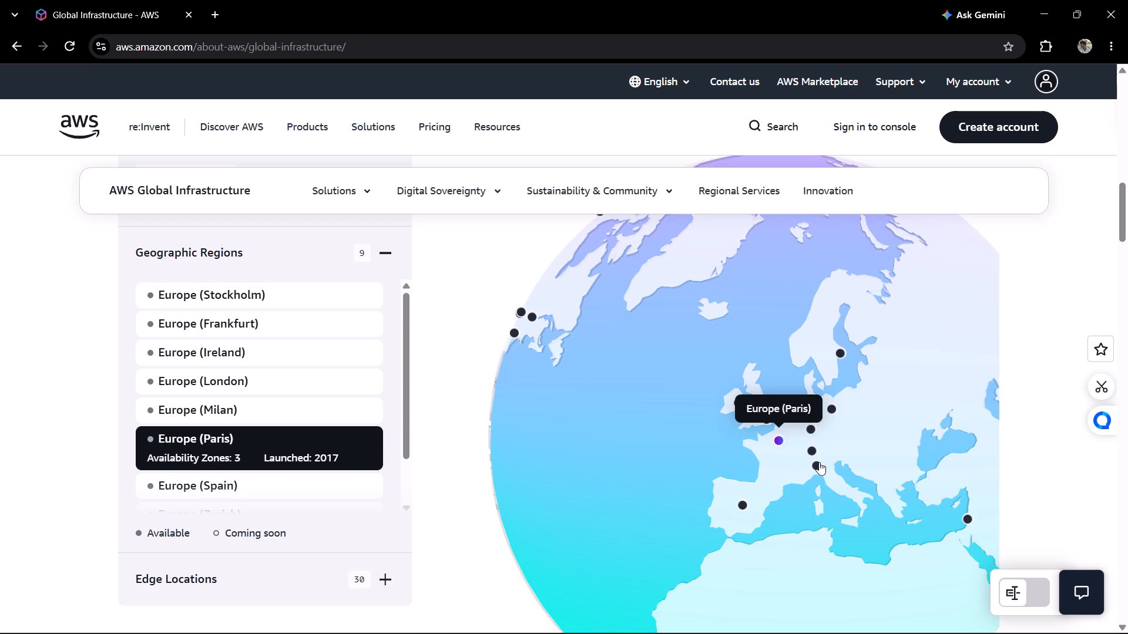
{"action": "left_click", "coordinate": [819, 462]}
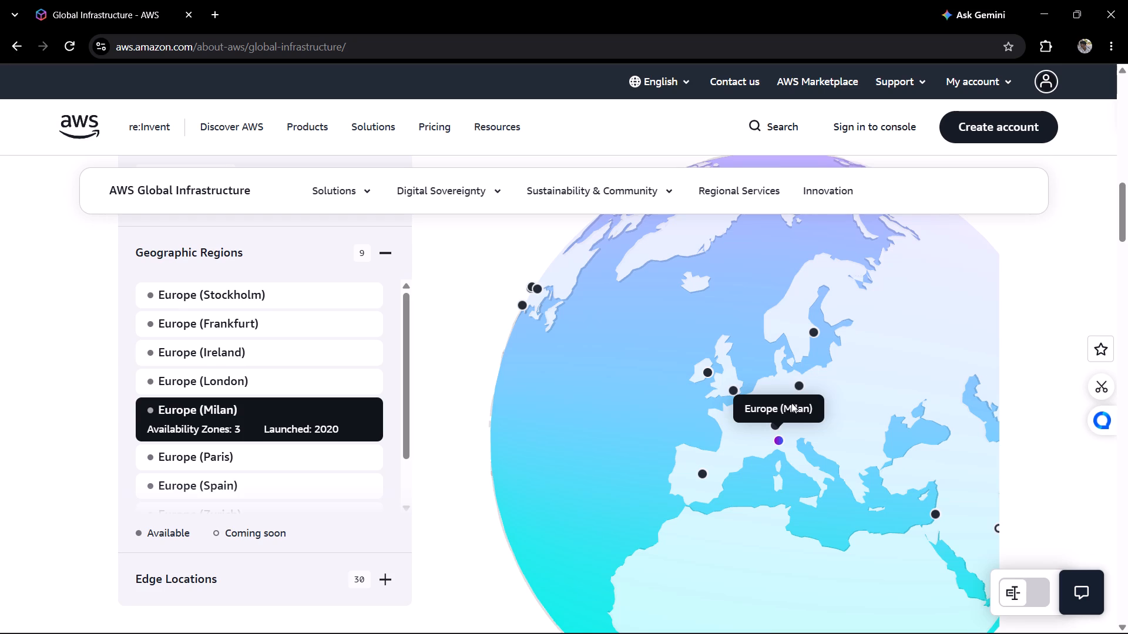
{"action": "left_click", "coordinate": [803, 387]}
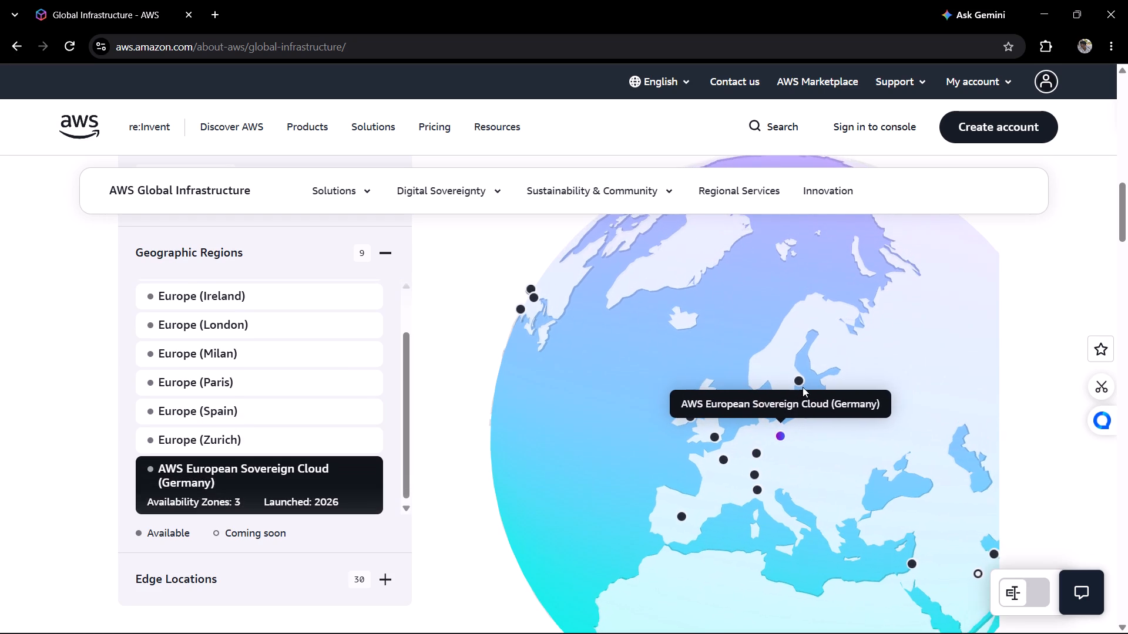
{"action": "left_click", "coordinate": [753, 463]}
{"action": "left_click", "coordinate": [753, 463]}
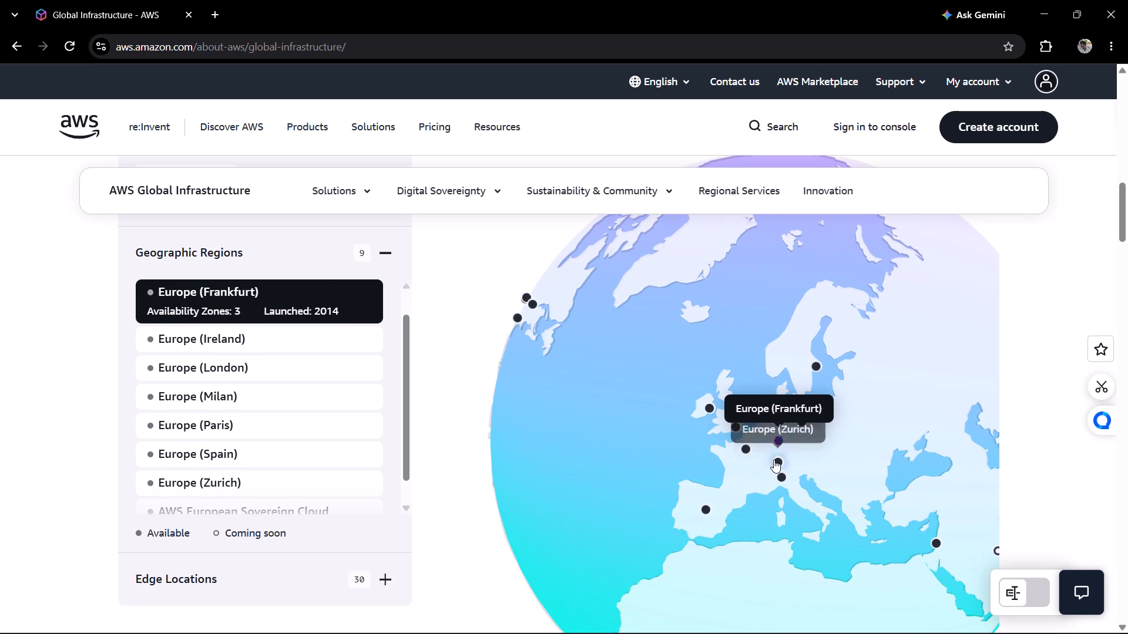
{"action": "left_click", "coordinate": [774, 460]}
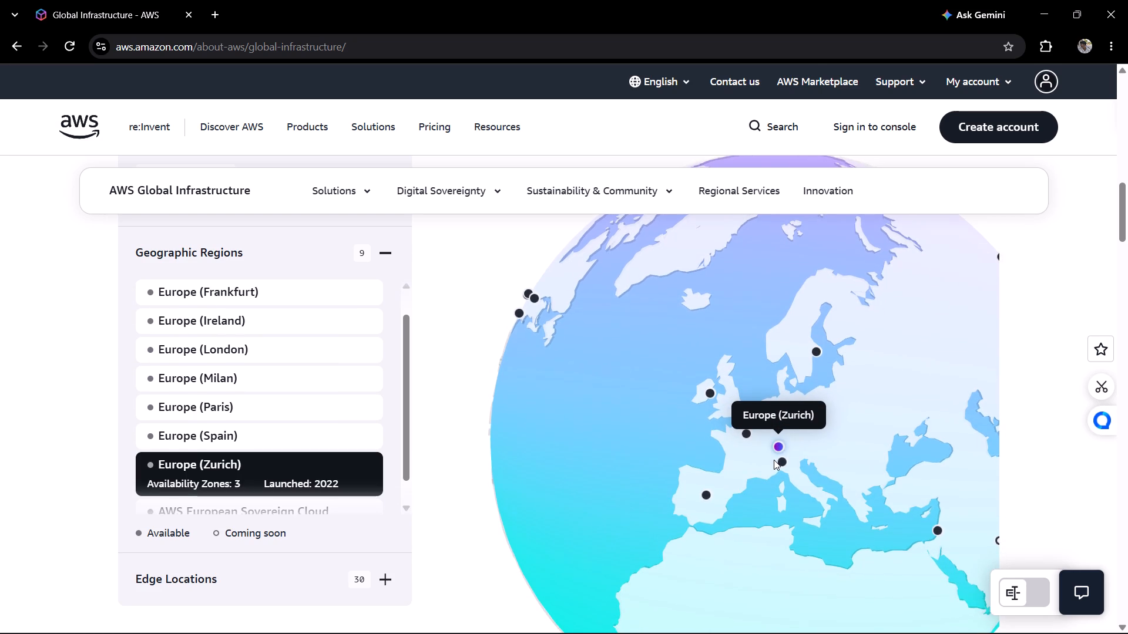
{"action": "left_click", "coordinate": [808, 356]}
{"action": "left_click", "coordinate": [814, 351]}
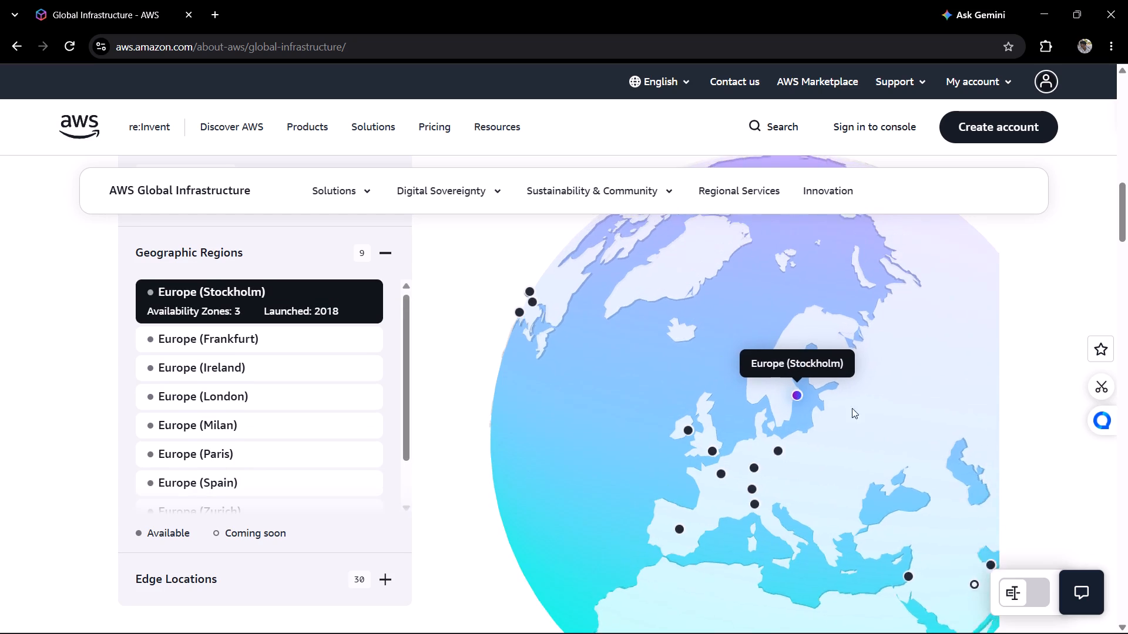
{"action": "left_click", "coordinate": [874, 619]}
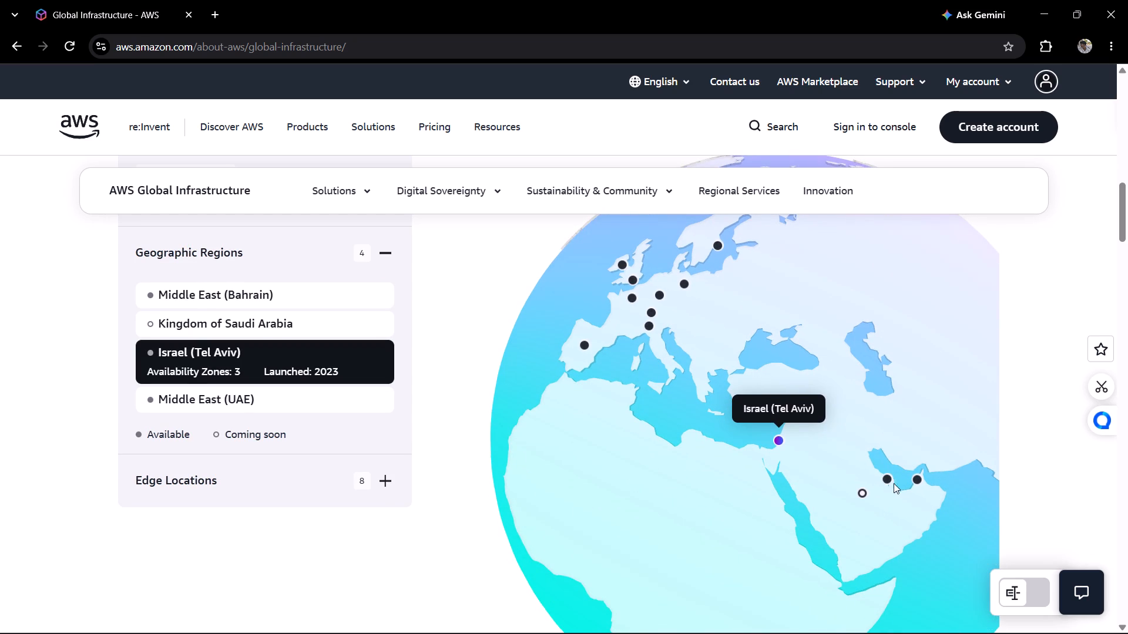
{"action": "left_click", "coordinate": [888, 480]}
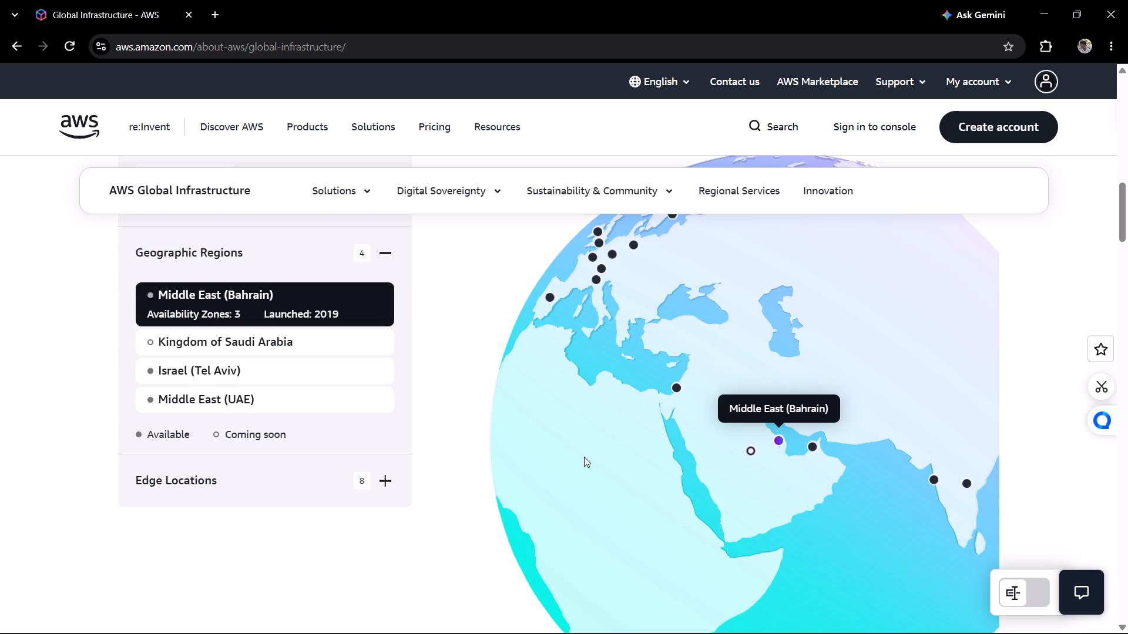
Switch back to Excel and enter "Sao Paulo" as the region in cell B15.
{"action": "key", "text": "alt+Tab"}
{"action": "type", "text": "sa"}
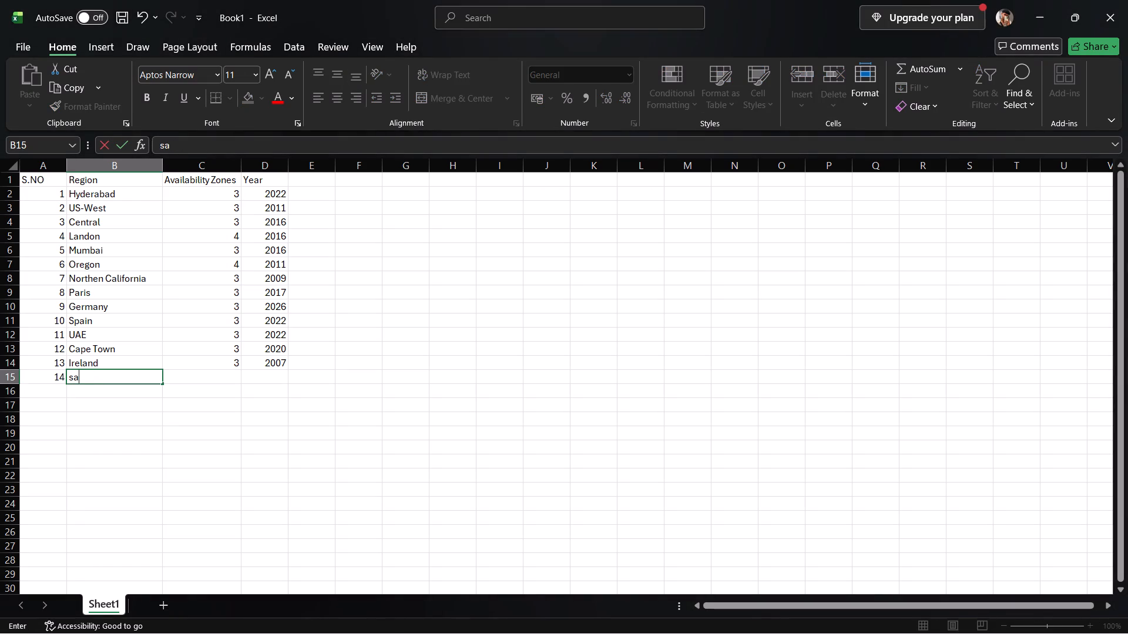
{"action": "key", "text": "BackSpace"}
{"action": "key", "text": "BackSpace"}
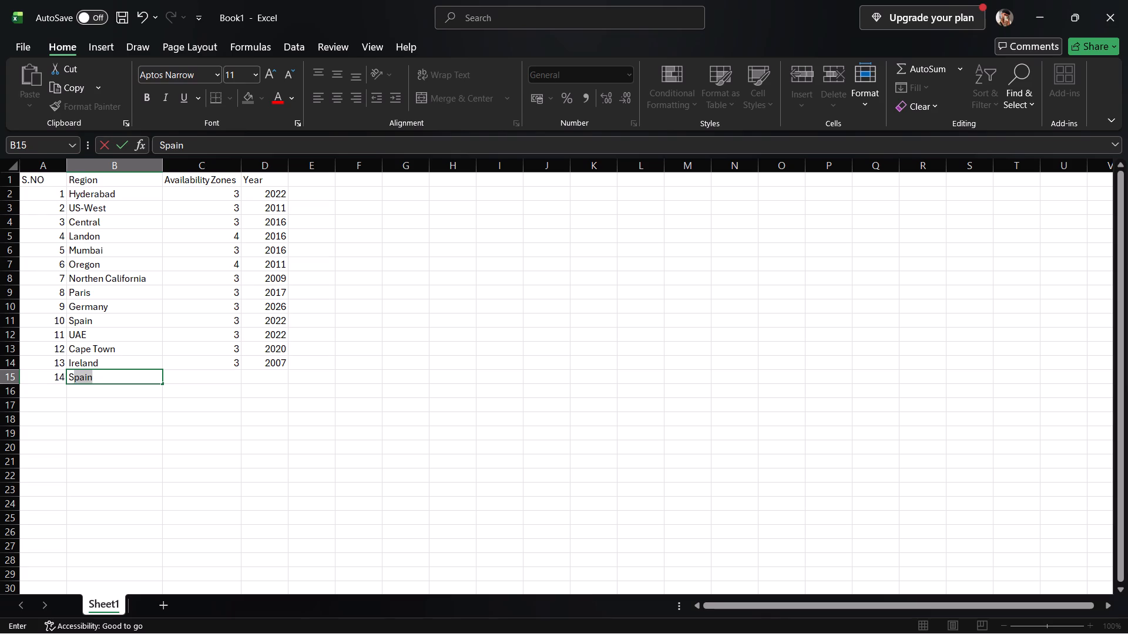
{"action": "key", "text": "a"}
{"action": "type", "text": "o"}
{"action": "key", "text": "space"}
{"action": "key", "text": "a"}
{"action": "key", "text": "u"}
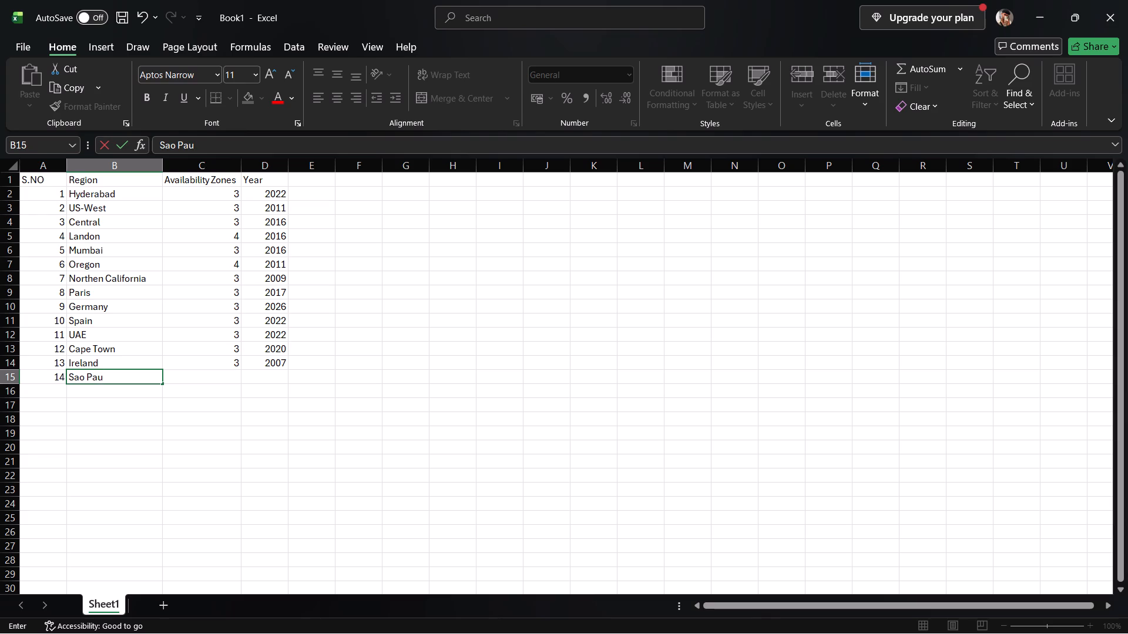
{"action": "type", "text": "lo"}
{"action": "left_click", "coordinate": [213, 385]}
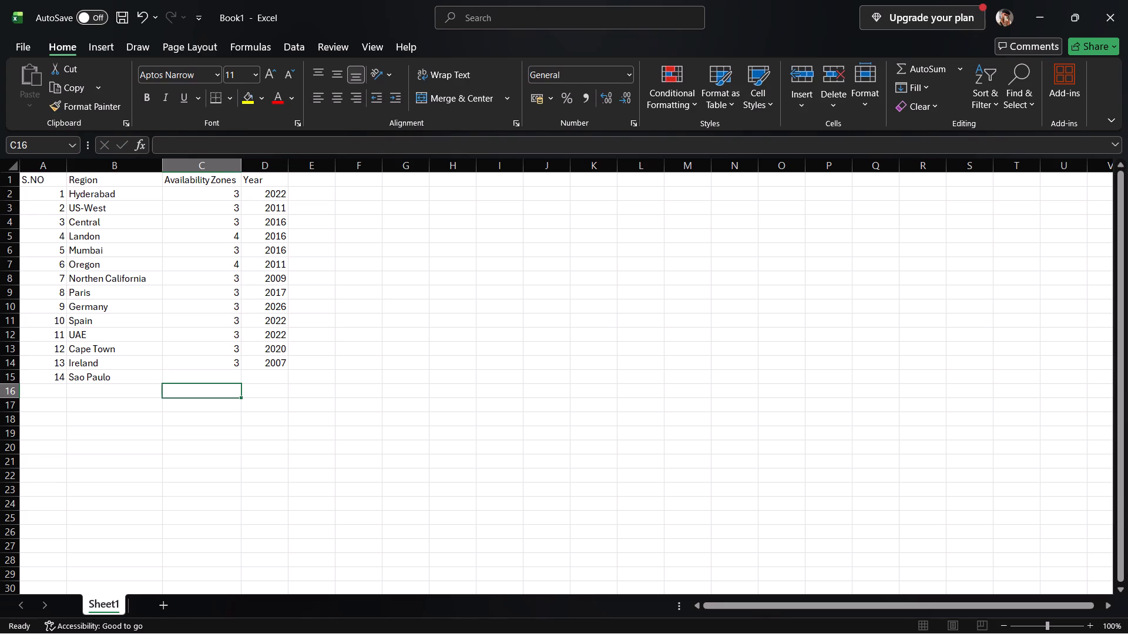
Complete the Sao Paulo row with 3 availability zones and year 2011.
{"action": "left_click", "coordinate": [214, 375]}
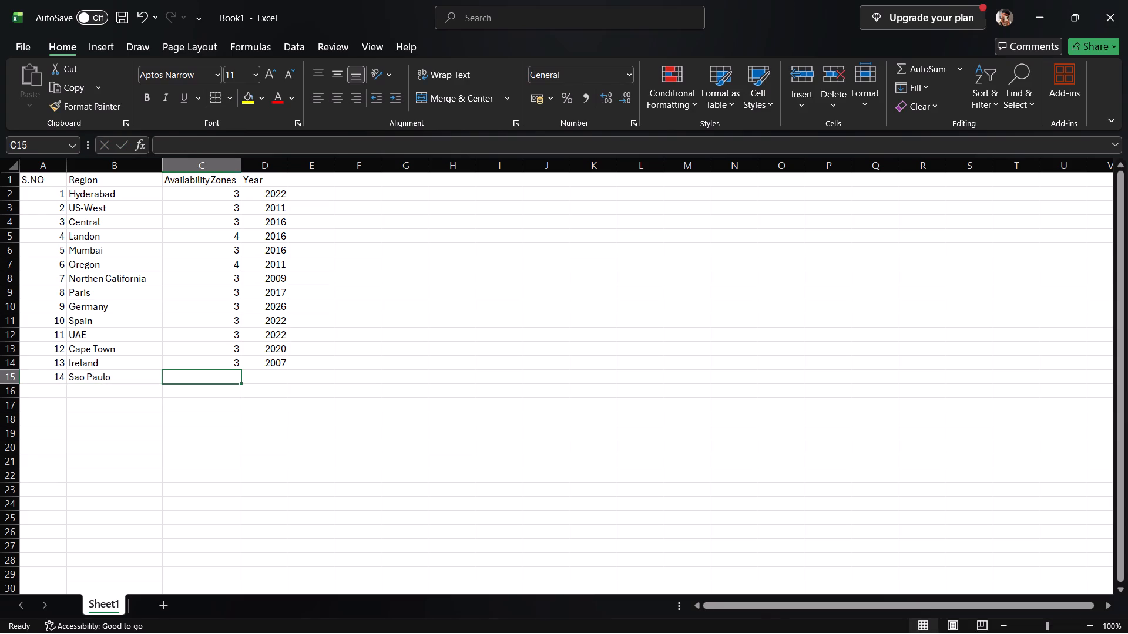
{"action": "key", "text": "3"}
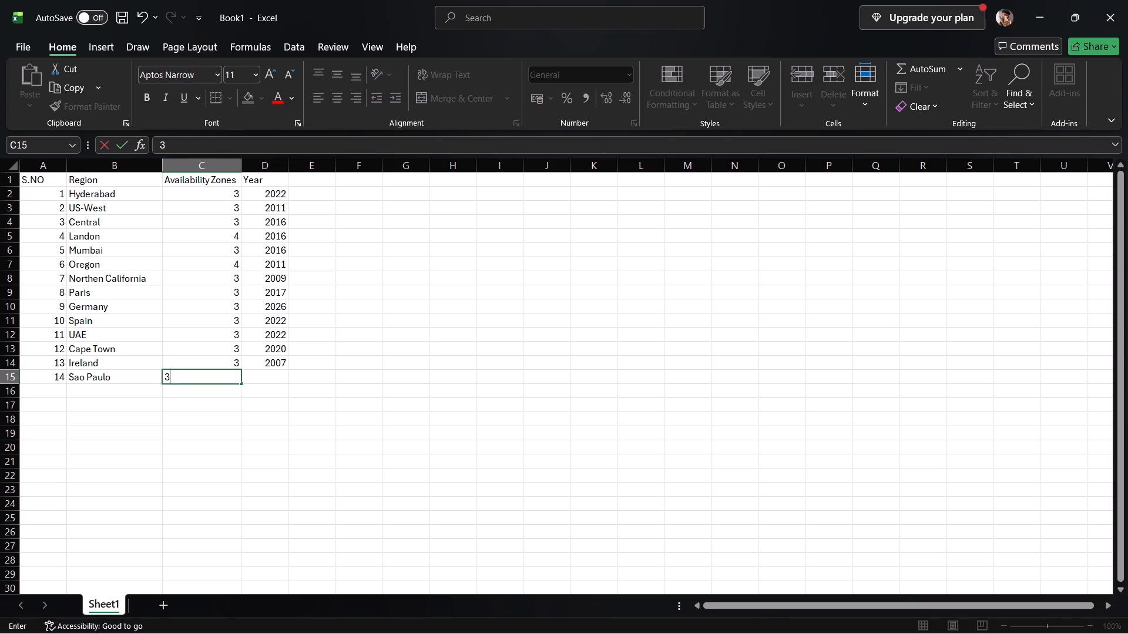
{"action": "left_click", "coordinate": [257, 380]}
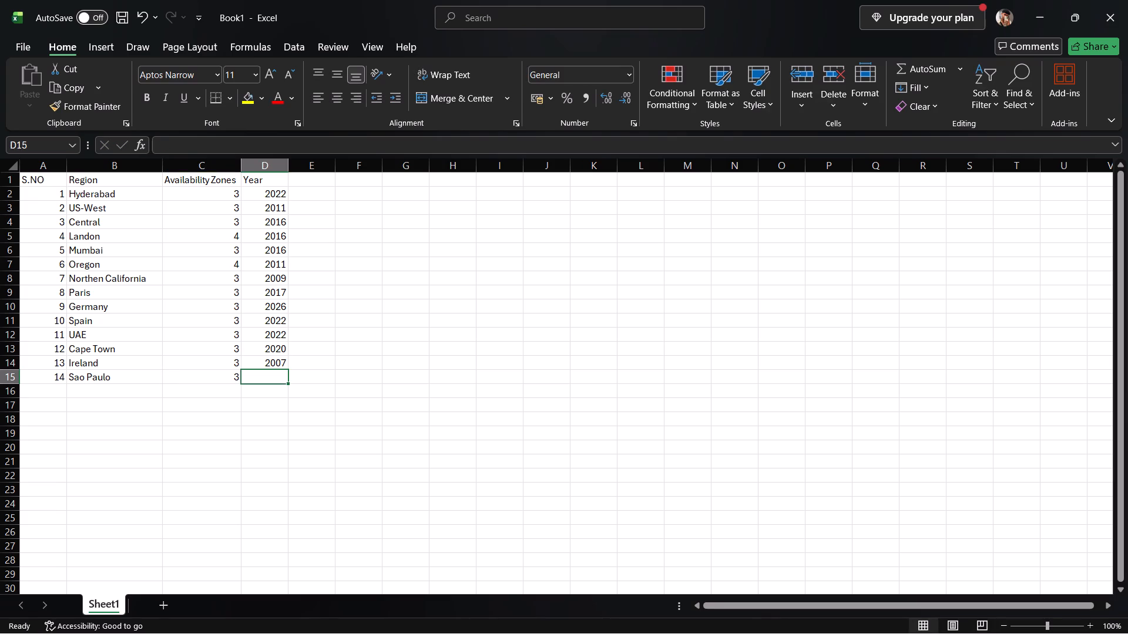
{"action": "type", "text": "200=1"}
{"action": "key", "text": "BackSpace"}
{"action": "key", "text": "BackSpace"}
{"action": "key", "text": "BackSpace"}
{"action": "type", "text": "11"}
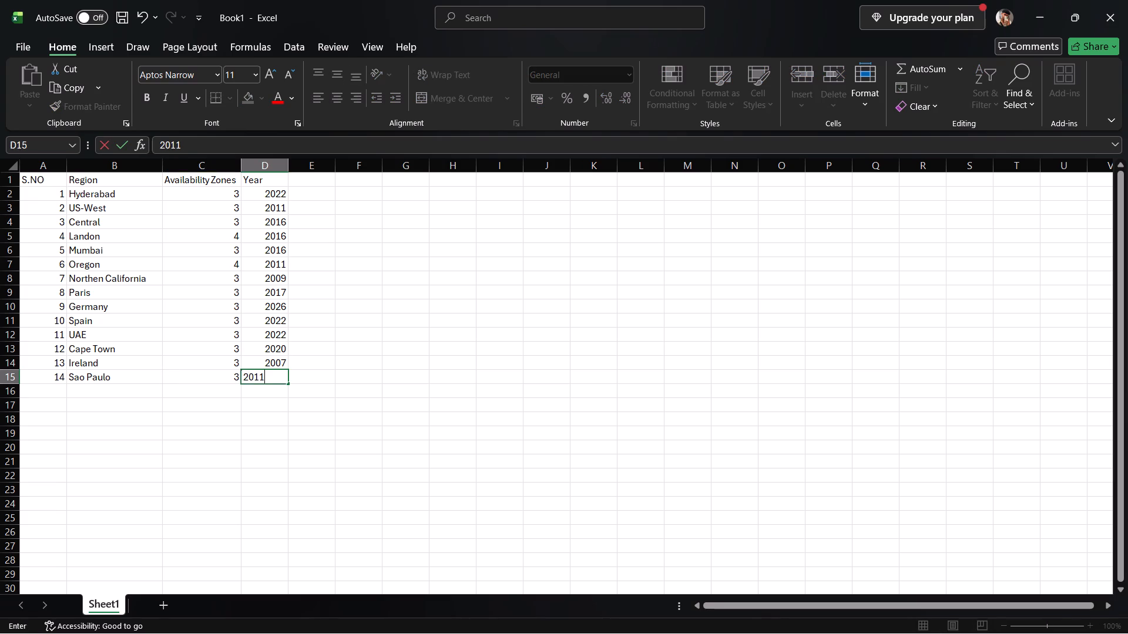
Fill row 16 with serial number 15, region Stockholm, 3 availability zones and year 2018.
{"action": "left_click", "coordinate": [63, 394]}
{"action": "type", "text": "15"}
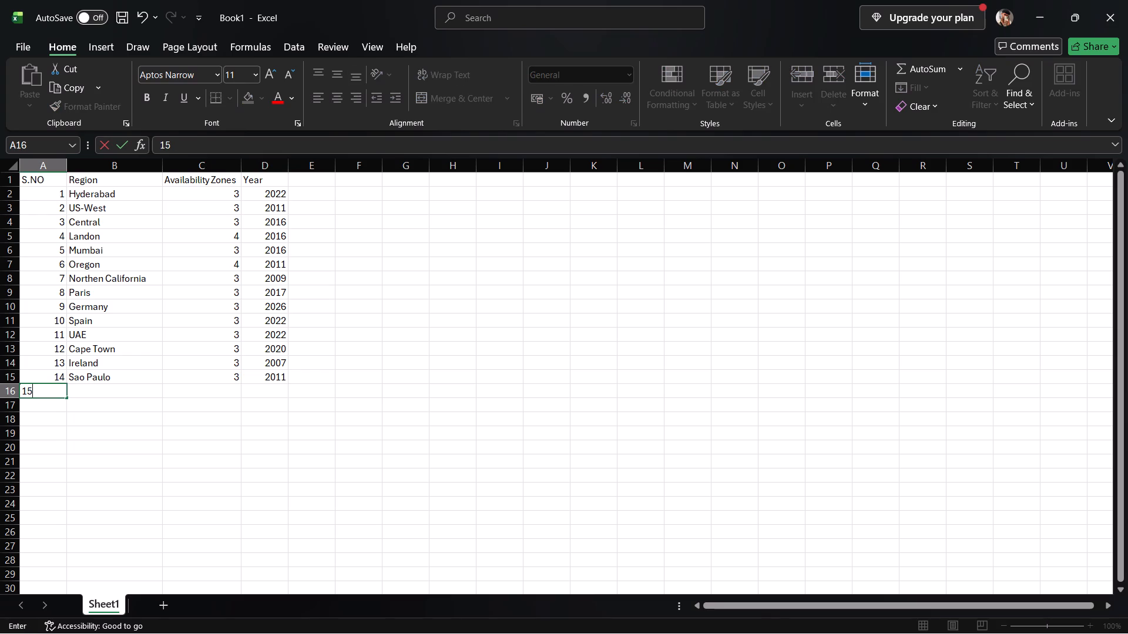
{"action": "left_click", "coordinate": [89, 392]}
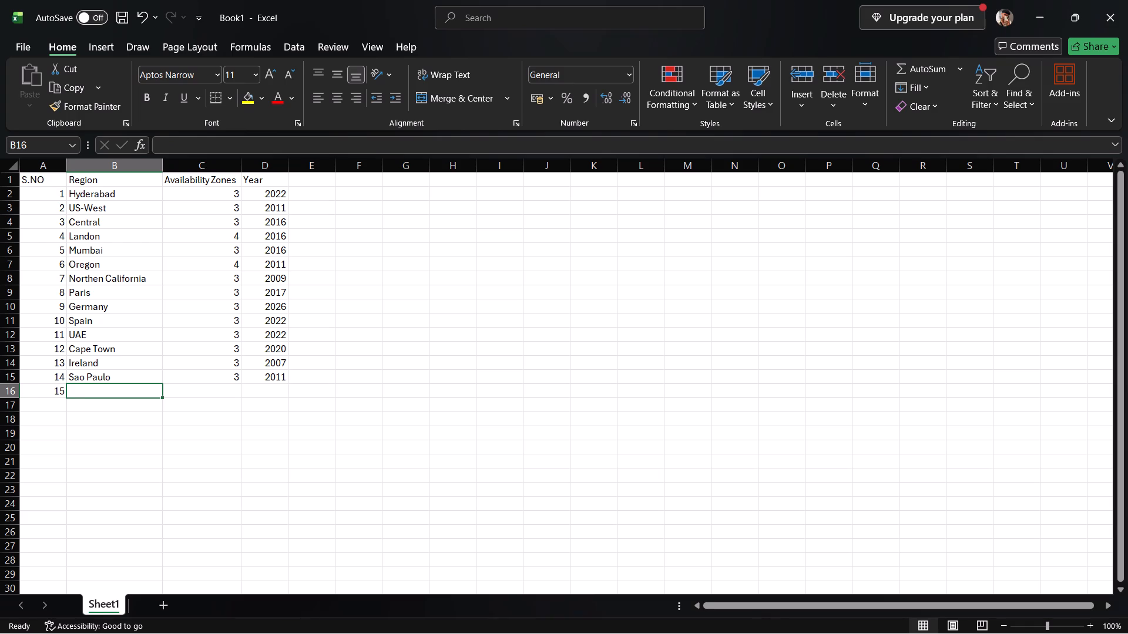
{"action": "type", "text": "tock"}
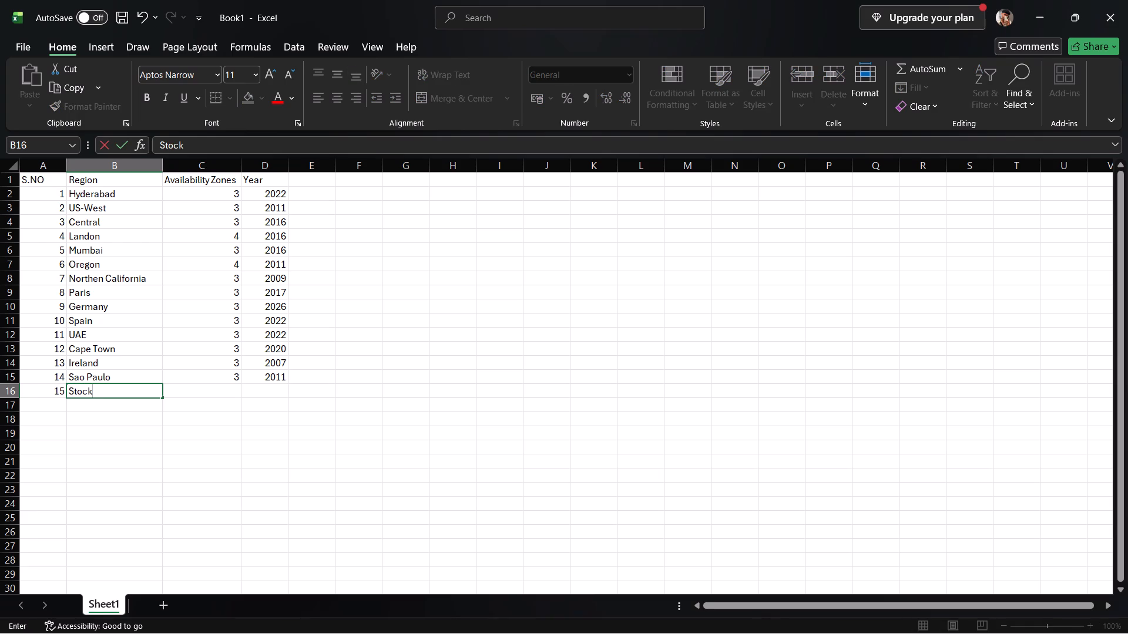
{"action": "type", "text": "ho"}
{"action": "type", "text": "lm"}
{"action": "left_click", "coordinate": [206, 394]}
{"action": "key", "text": "3"}
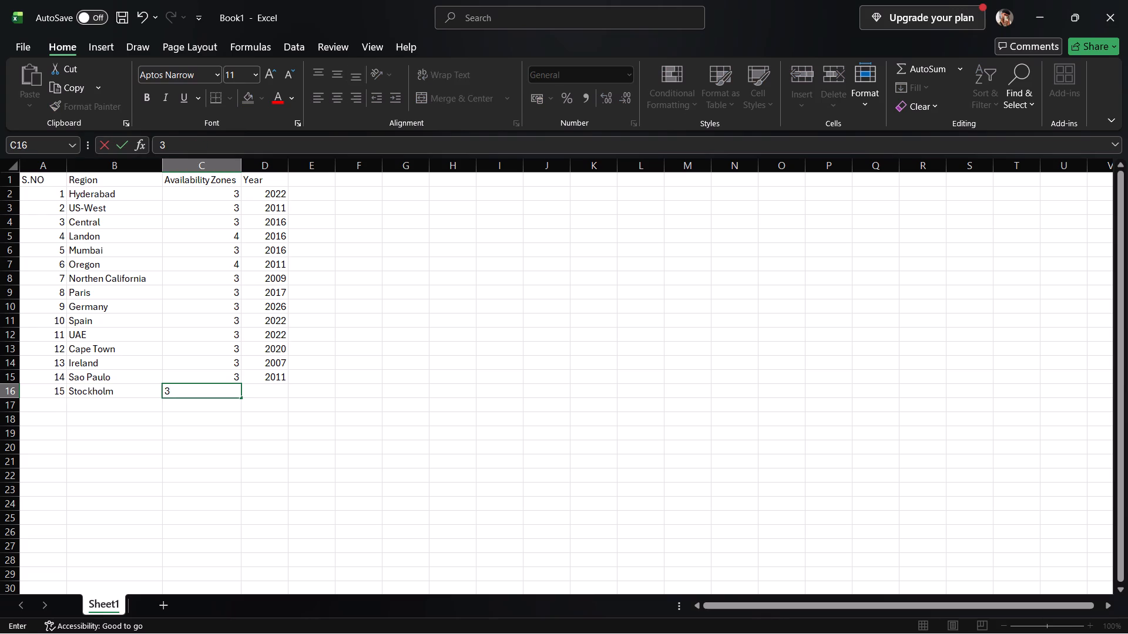
{"action": "left_click", "coordinate": [264, 393]}
{"action": "type", "text": "2018"}
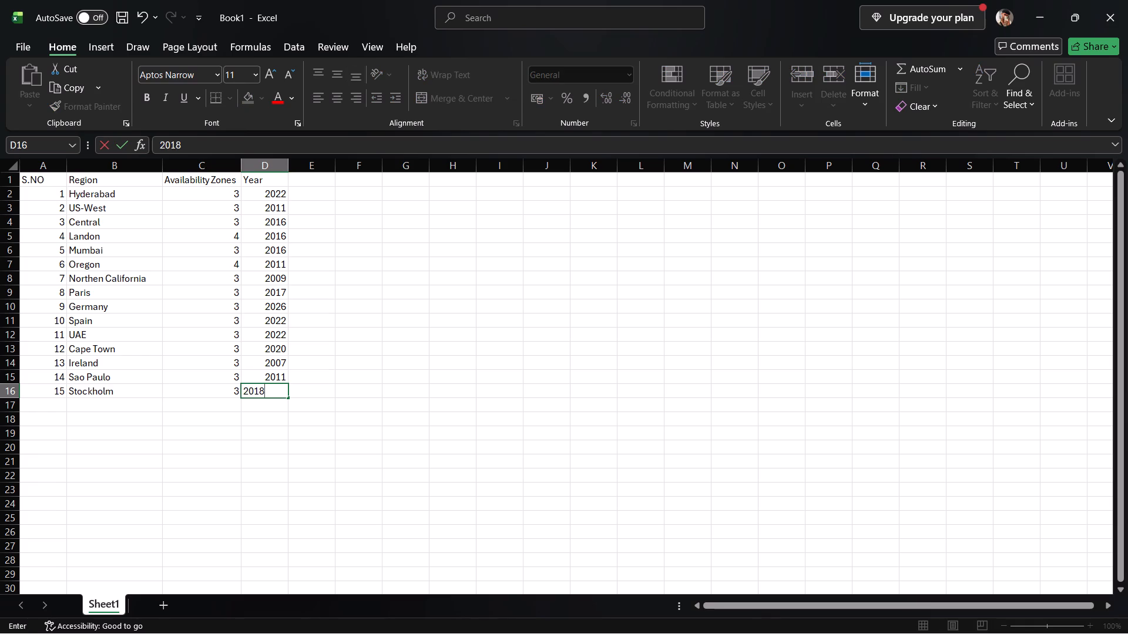
{"action": "left_click", "coordinate": [276, 420]}
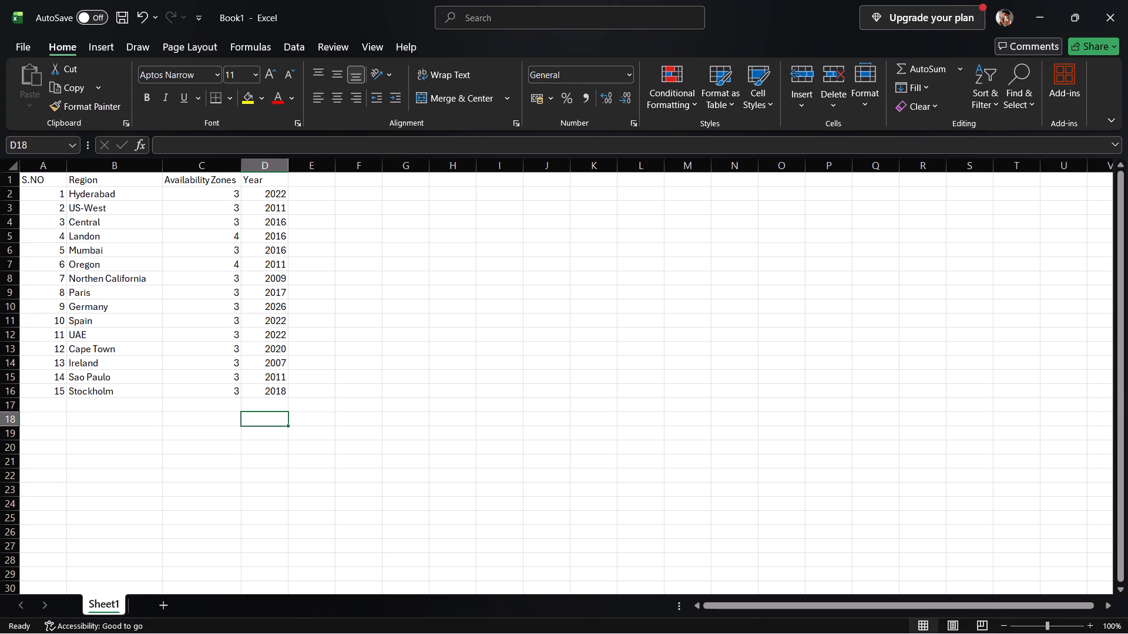
Widen the S.NO, Region, Availability Zones and Year columns slightly to give the table more spacing.
{"action": "left_click_drag", "start_coordinate": [243, 168], "coordinate": [249, 168]}
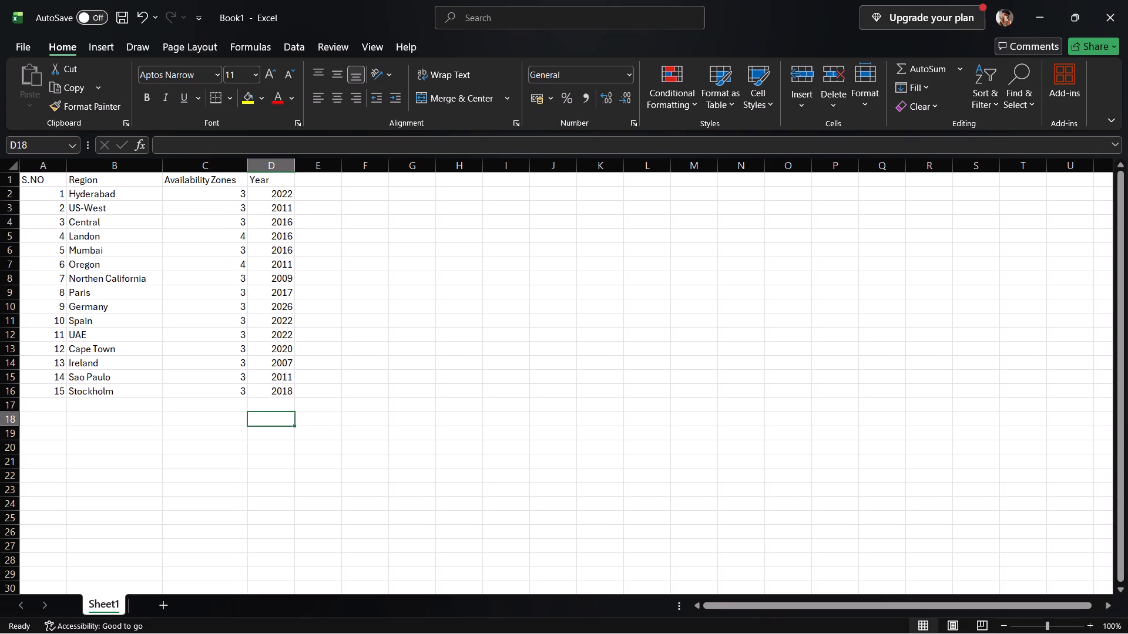
{"action": "left_click_drag", "start_coordinate": [295, 167], "coordinate": [325, 166]}
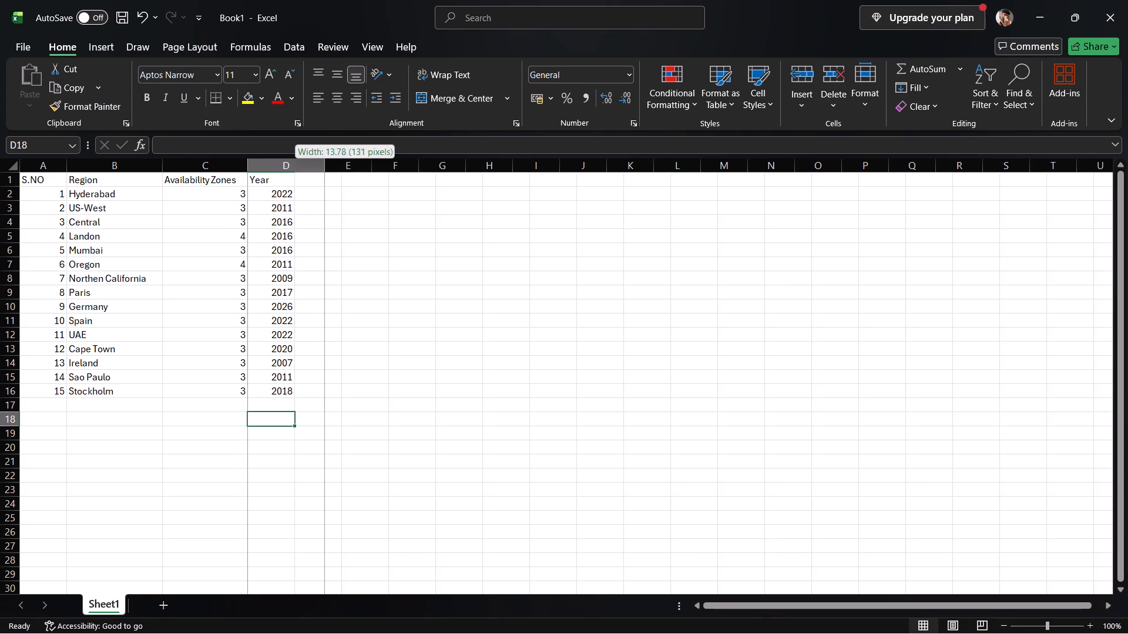
{"action": "left_click_drag", "start_coordinate": [325, 166], "coordinate": [322, 167]}
{"action": "left_click_drag", "start_coordinate": [248, 168], "coordinate": [258, 168]}
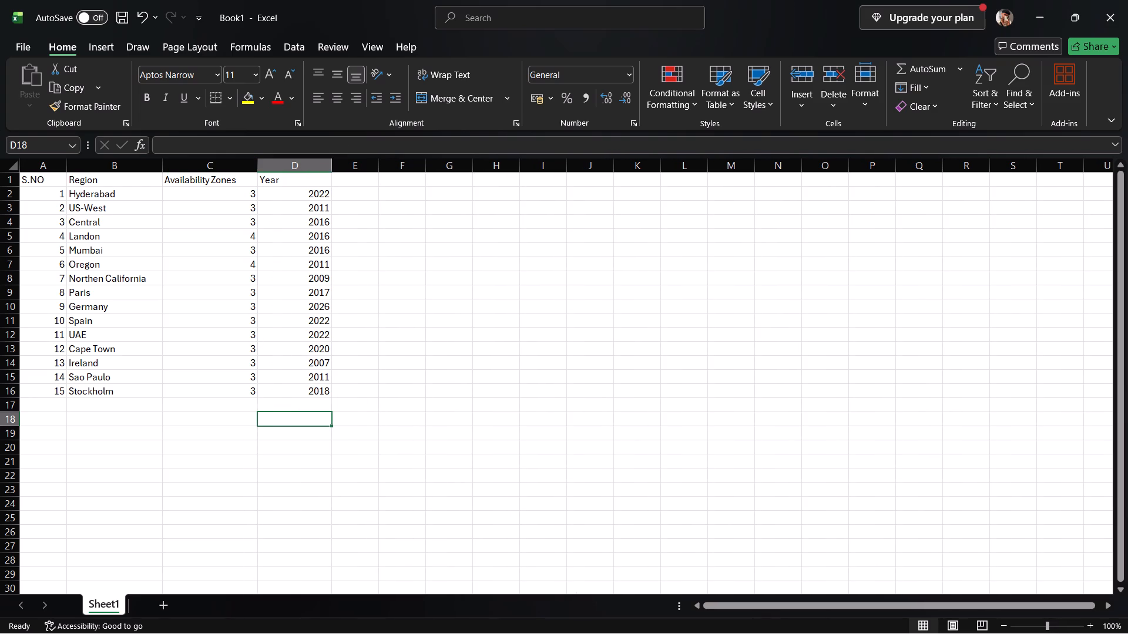
{"action": "left_click_drag", "start_coordinate": [164, 168], "coordinate": [170, 168]}
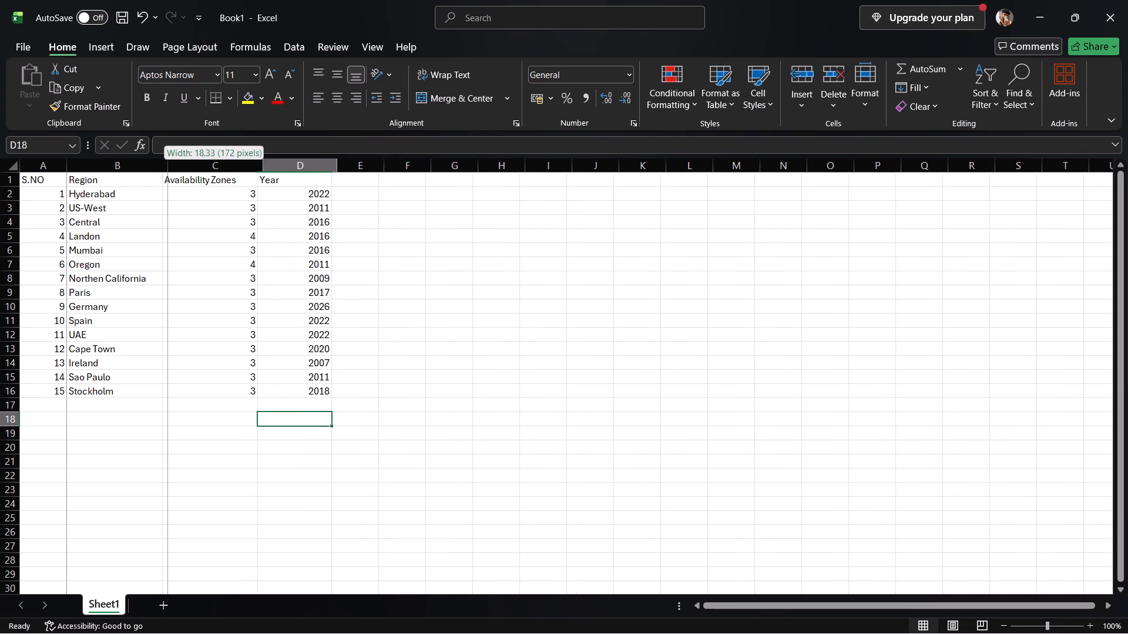
{"action": "left_click_drag", "start_coordinate": [170, 168], "coordinate": [172, 168]}
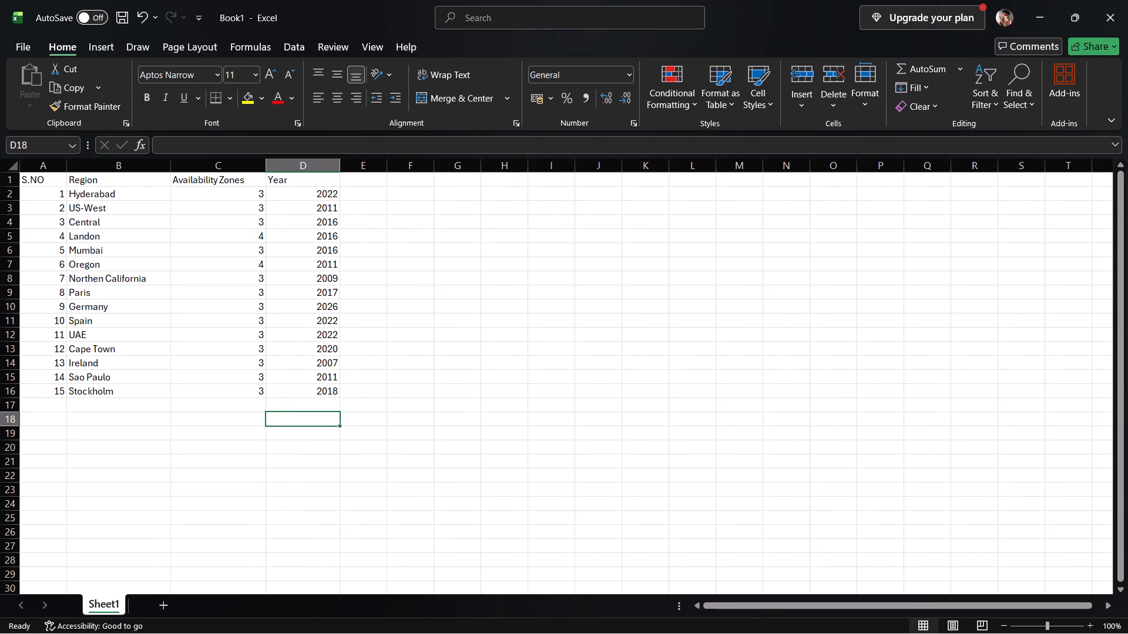
{"action": "left_click", "coordinate": [68, 165]}
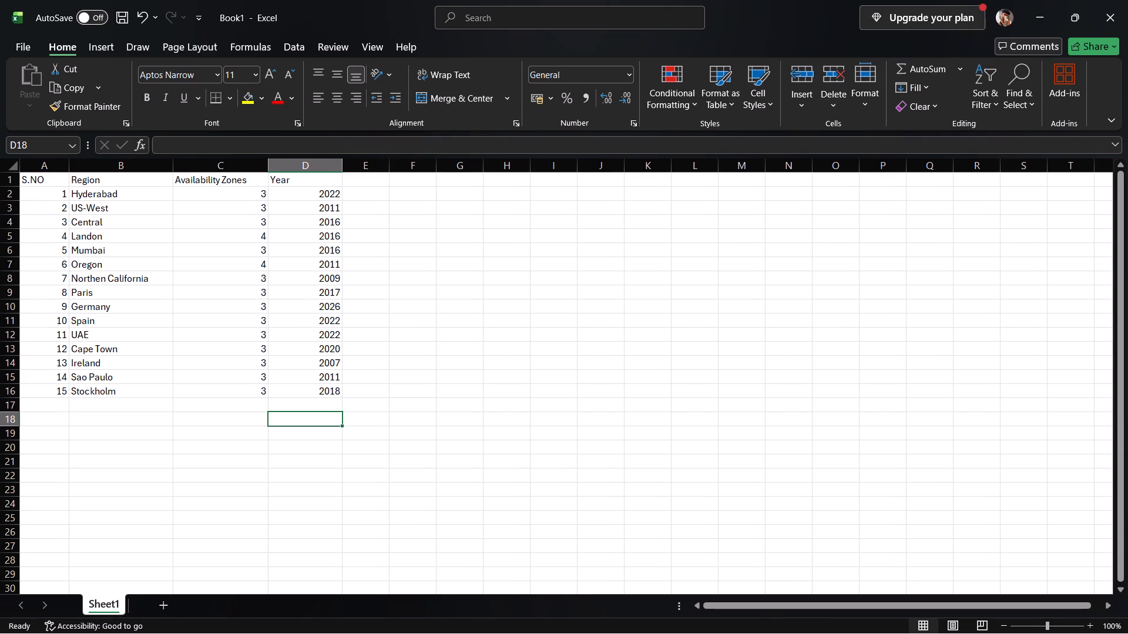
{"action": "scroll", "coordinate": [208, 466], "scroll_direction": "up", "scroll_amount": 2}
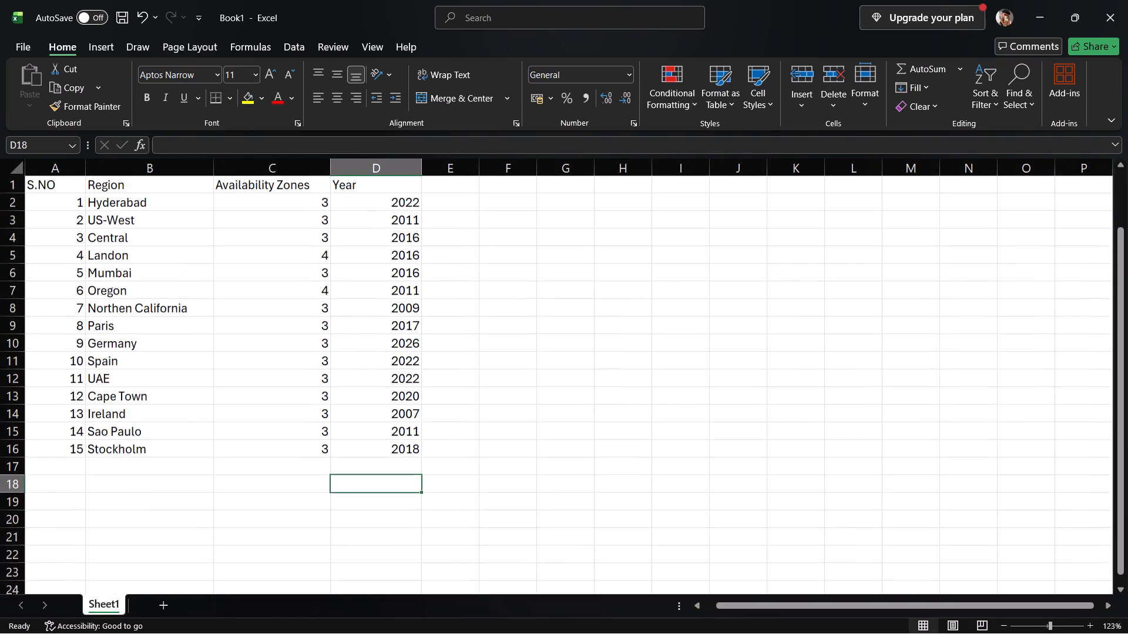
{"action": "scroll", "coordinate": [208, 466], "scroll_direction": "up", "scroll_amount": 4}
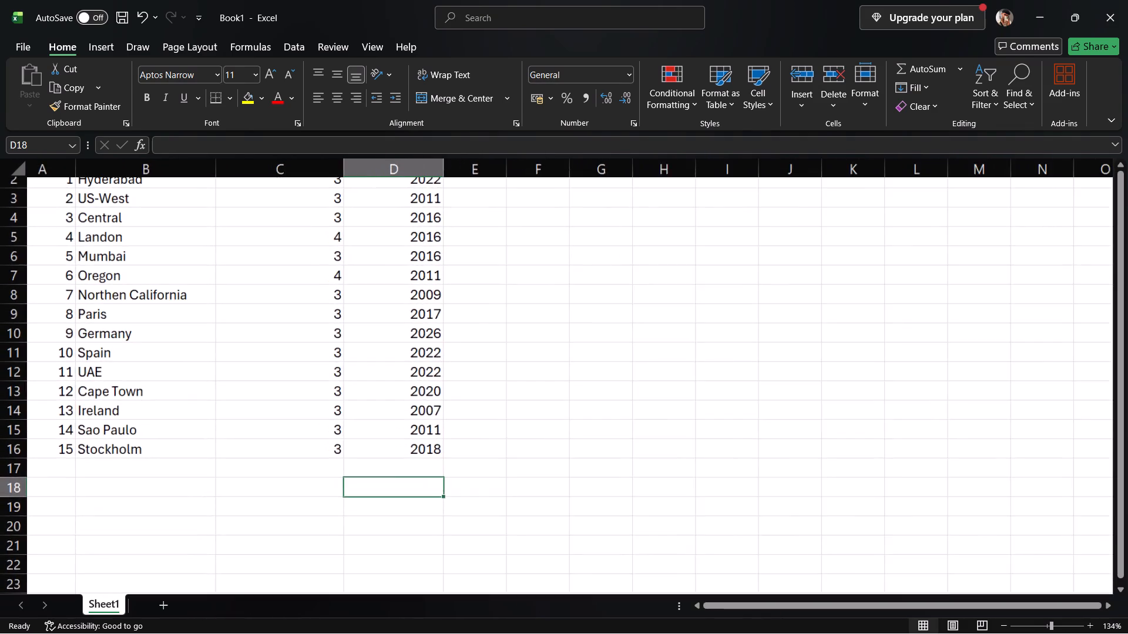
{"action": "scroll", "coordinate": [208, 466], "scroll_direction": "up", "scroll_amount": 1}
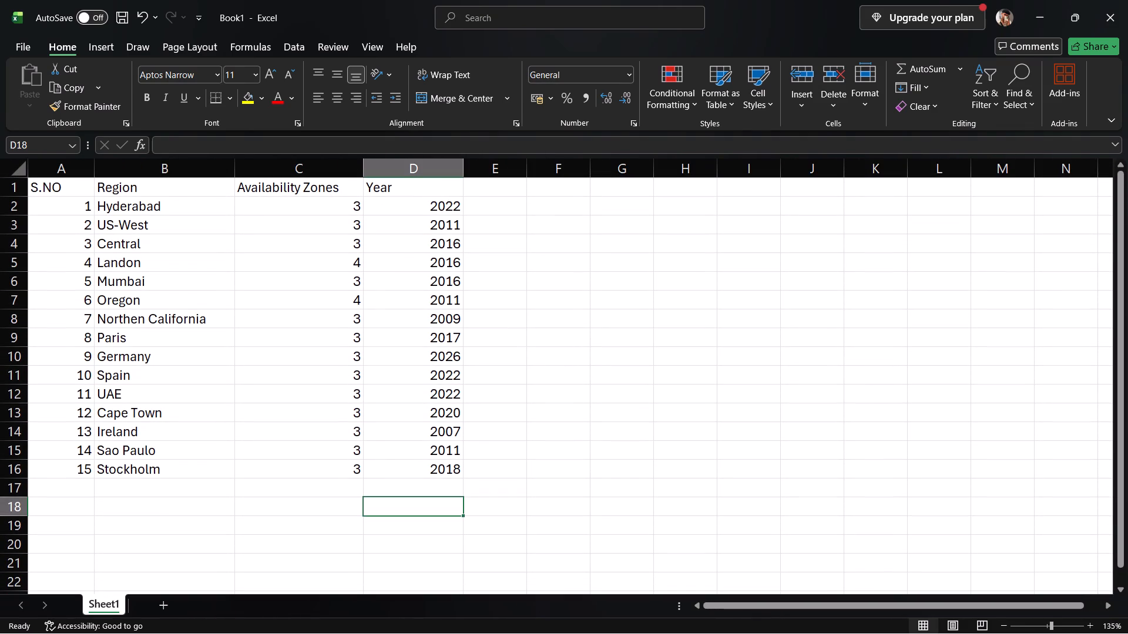
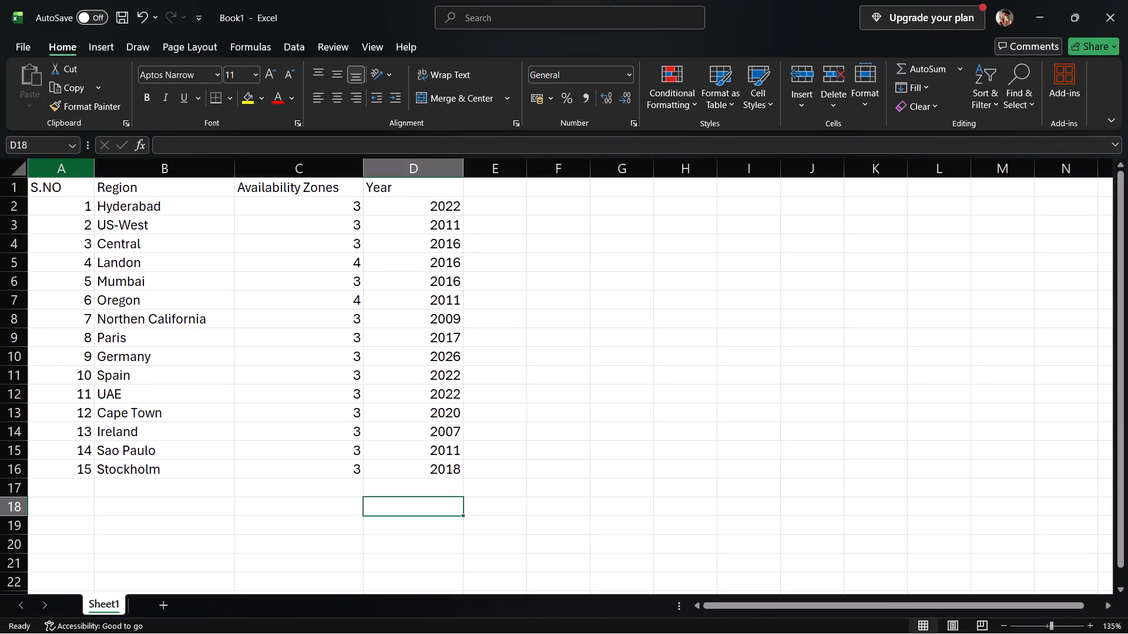
Set the font colour of the S.NO and Region header cells to Automatic.
{"action": "left_click", "coordinate": [49, 190]}
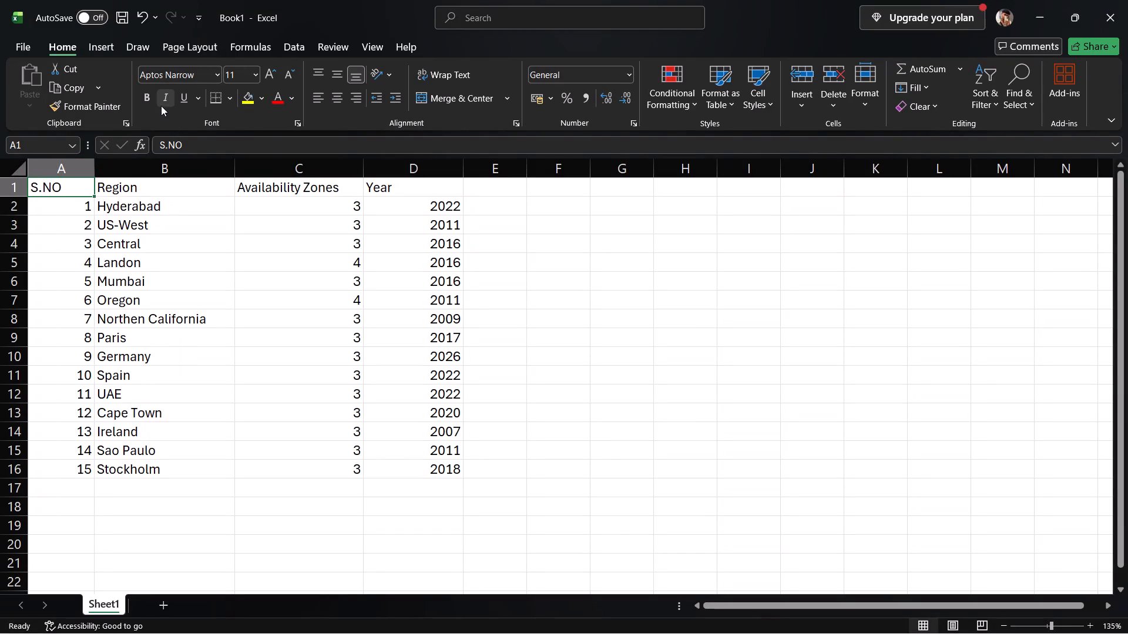
{"action": "left_click", "coordinate": [288, 95]}
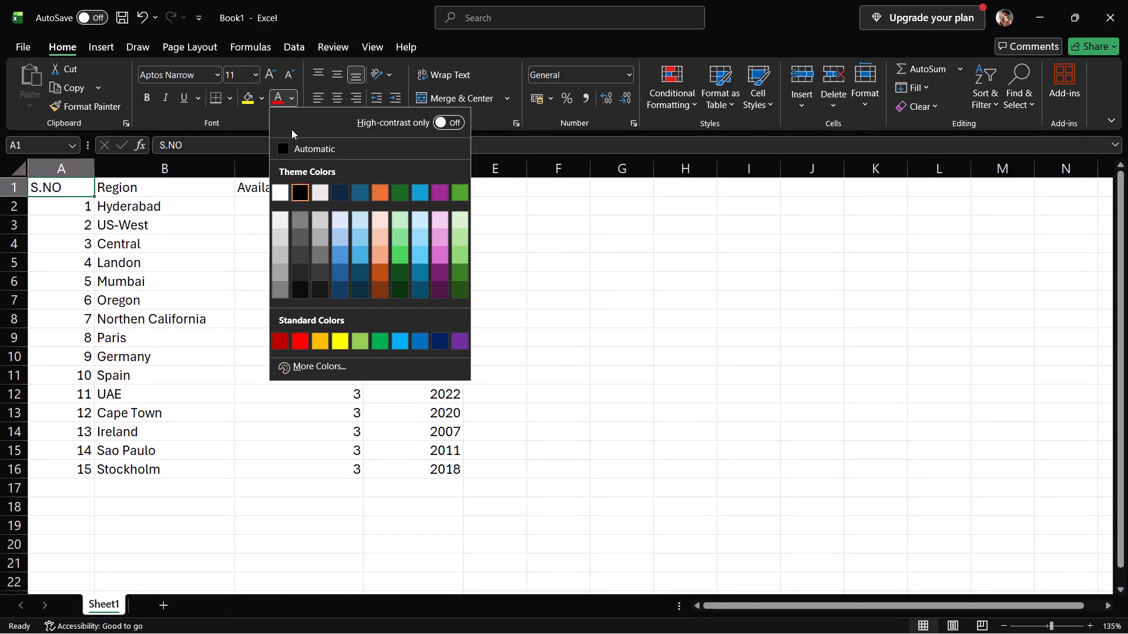
{"action": "left_click", "coordinate": [285, 148]}
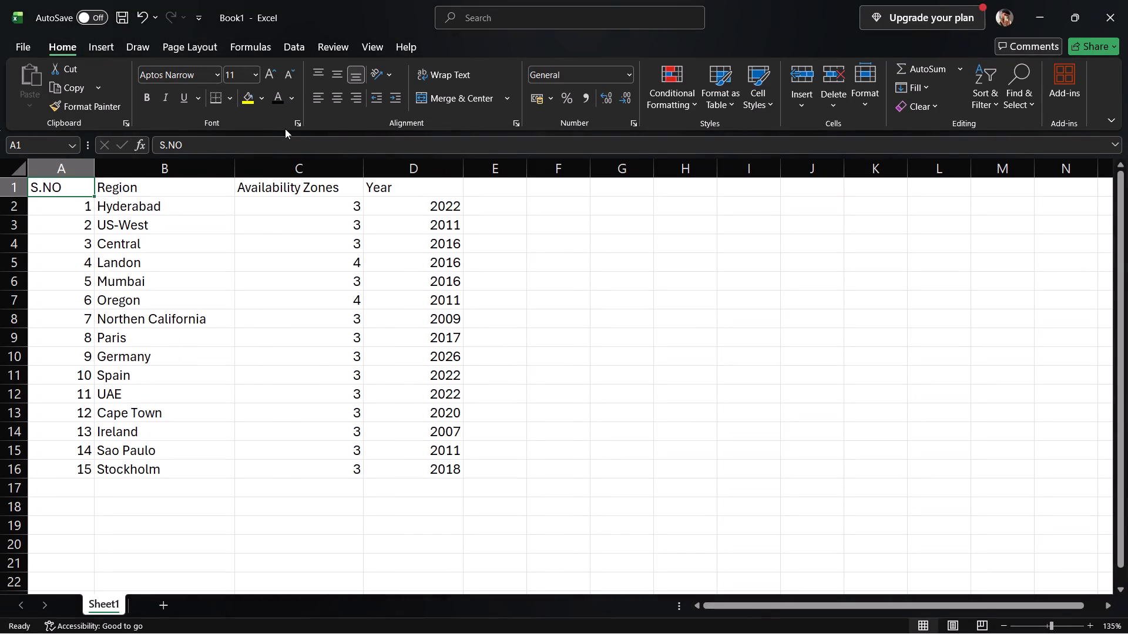
{"action": "left_click", "coordinate": [167, 190]}
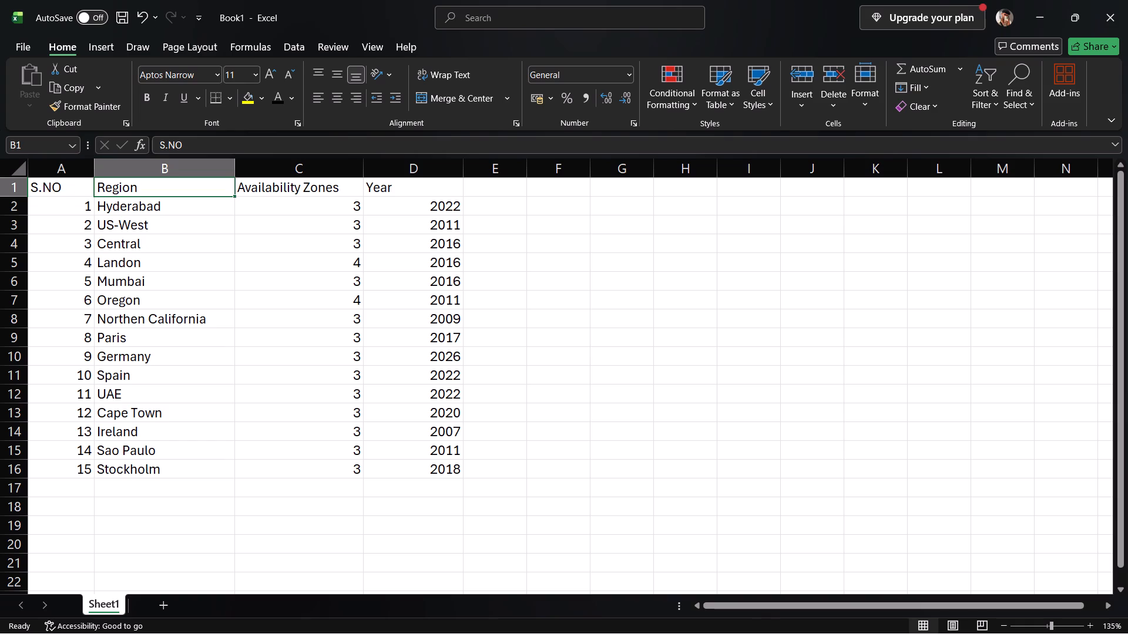
{"action": "left_click", "coordinate": [294, 98]}
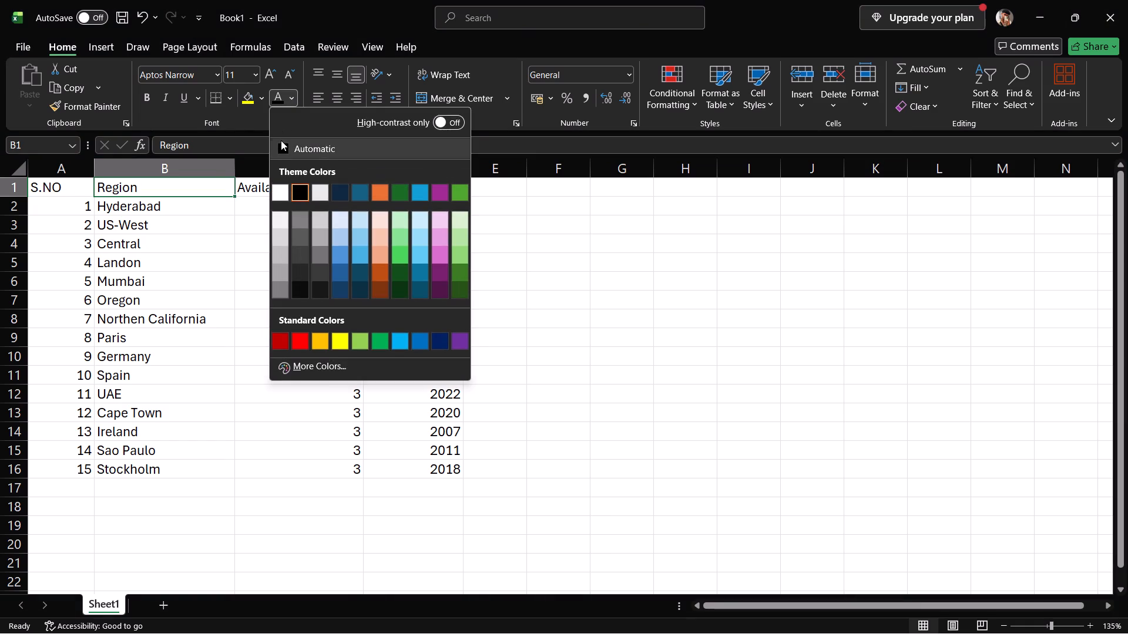
{"action": "left_click", "coordinate": [281, 140]}
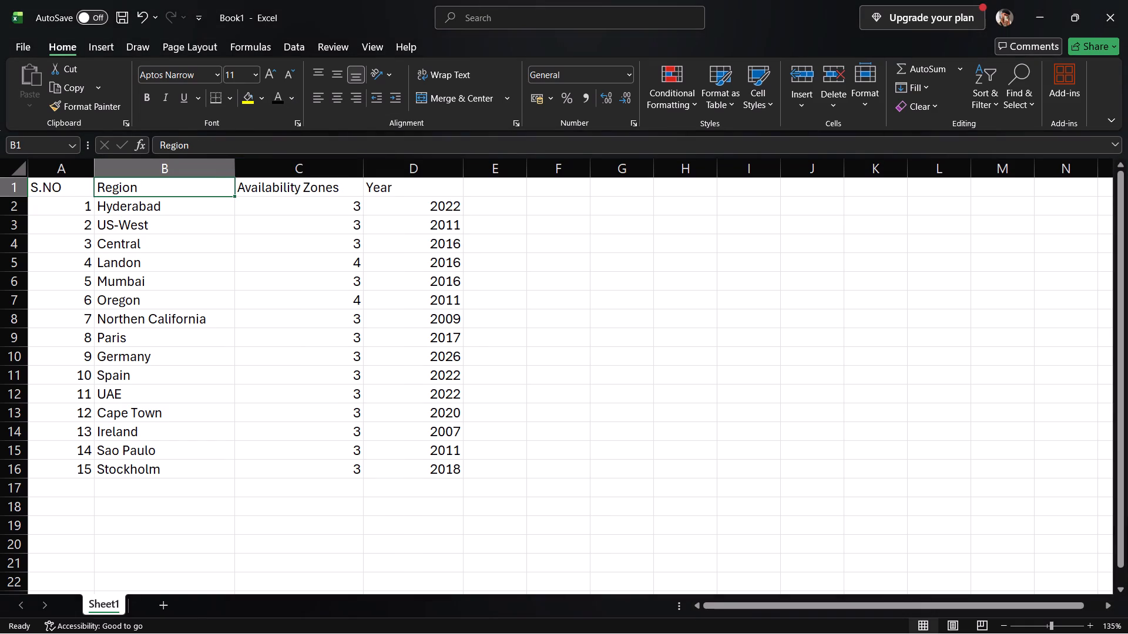
Try a light grey font colour on the Availability Zones header, and set it back to black.
{"action": "left_click", "coordinate": [294, 180]}
{"action": "left_click", "coordinate": [293, 102]}
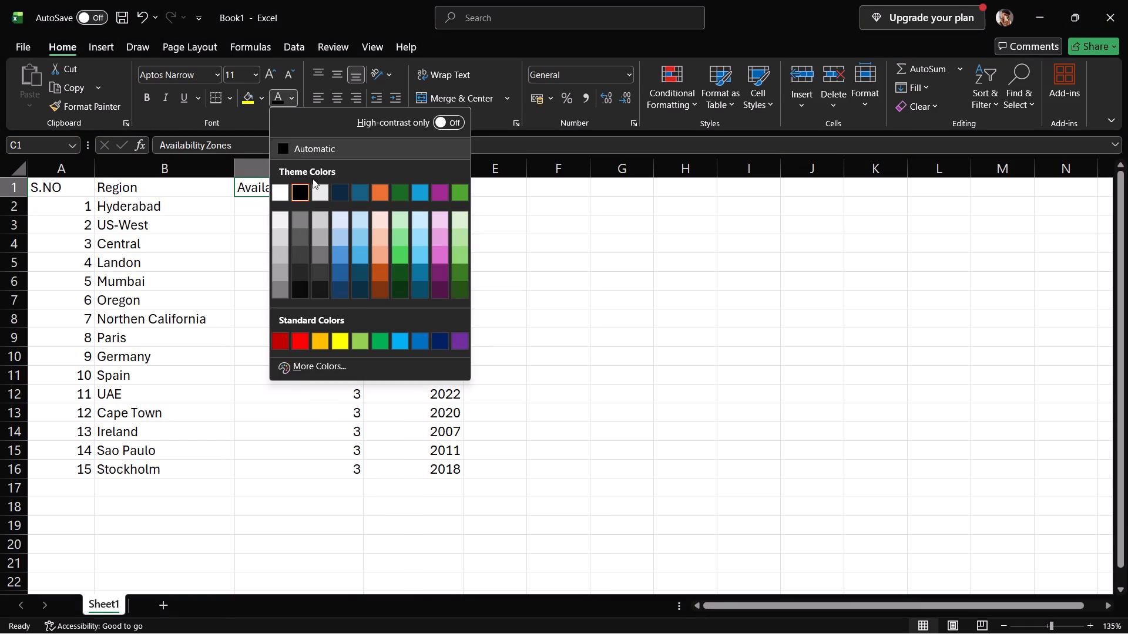
{"action": "left_click", "coordinate": [315, 190]}
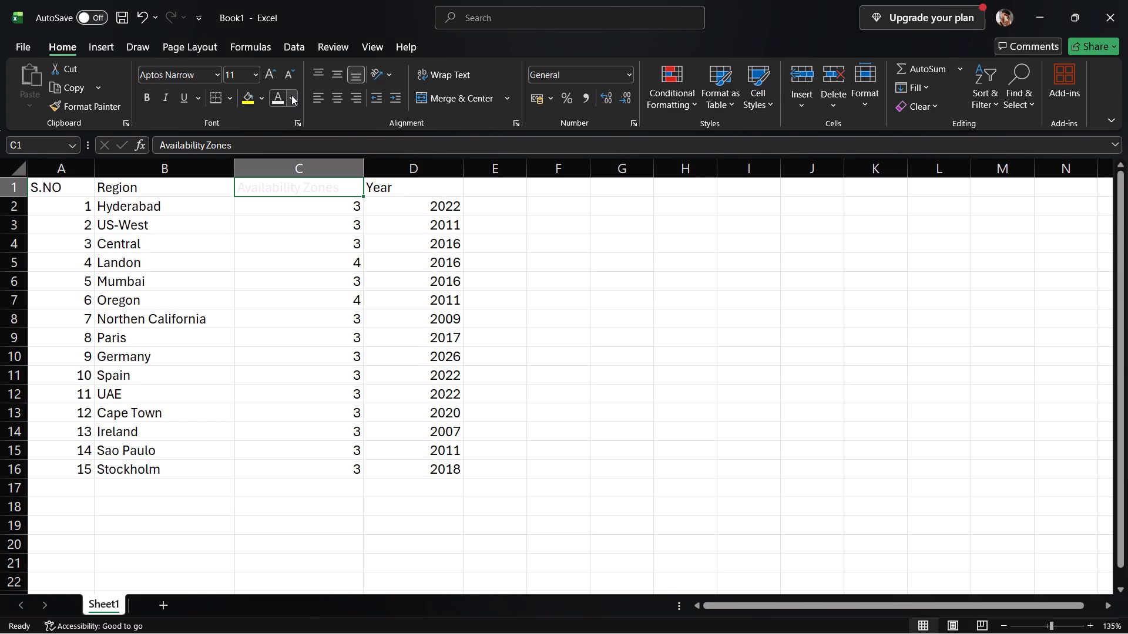
{"action": "left_click", "coordinate": [291, 95]}
{"action": "left_click", "coordinate": [295, 195]}
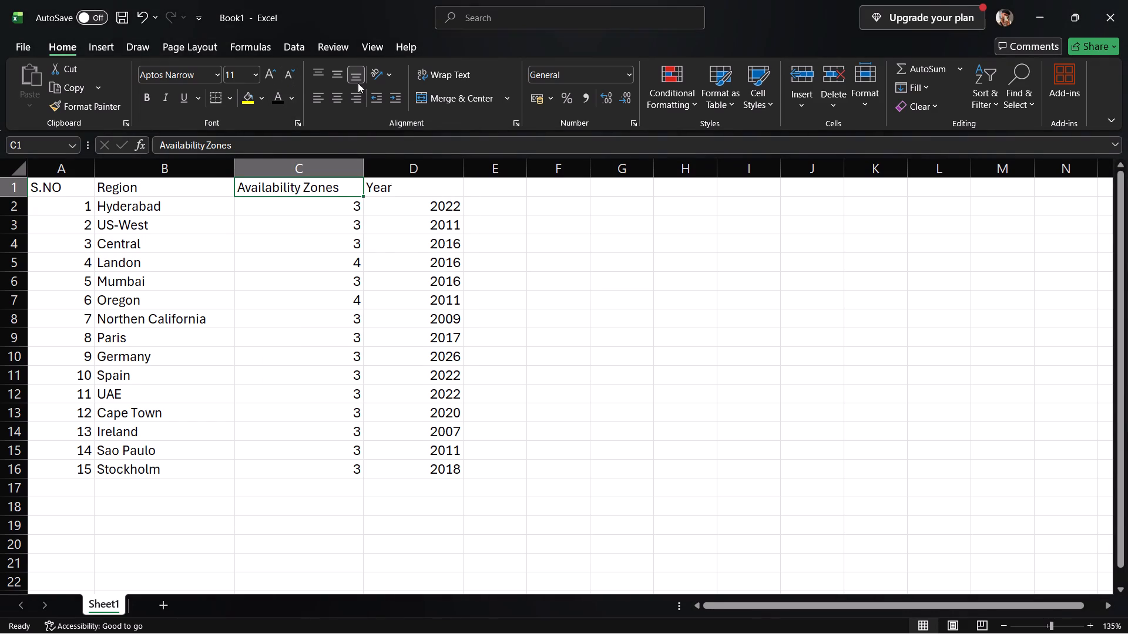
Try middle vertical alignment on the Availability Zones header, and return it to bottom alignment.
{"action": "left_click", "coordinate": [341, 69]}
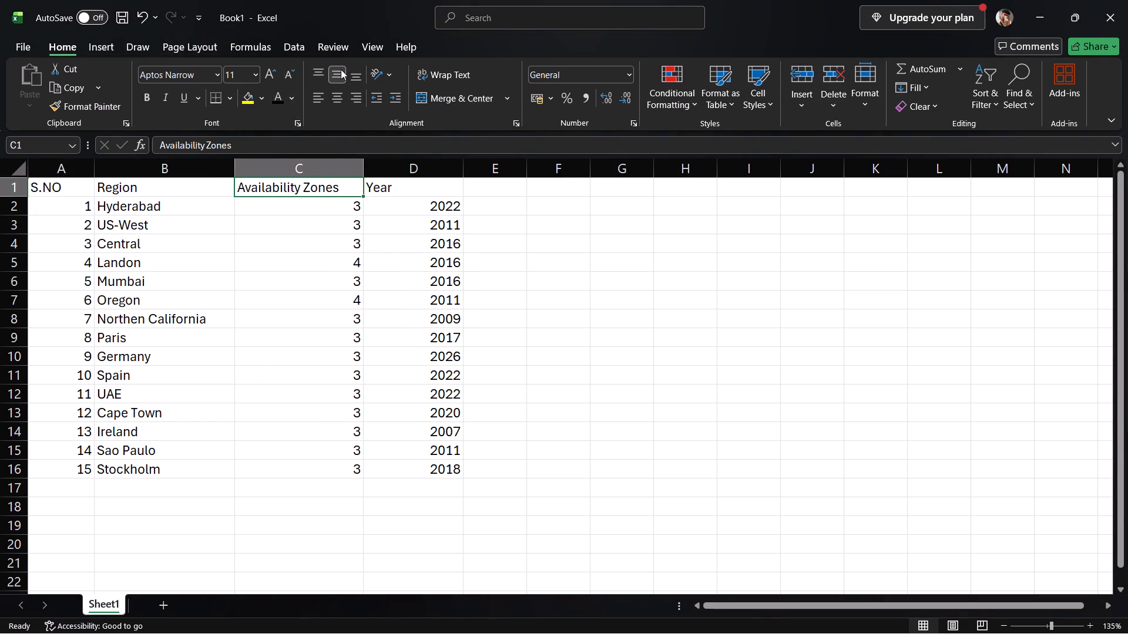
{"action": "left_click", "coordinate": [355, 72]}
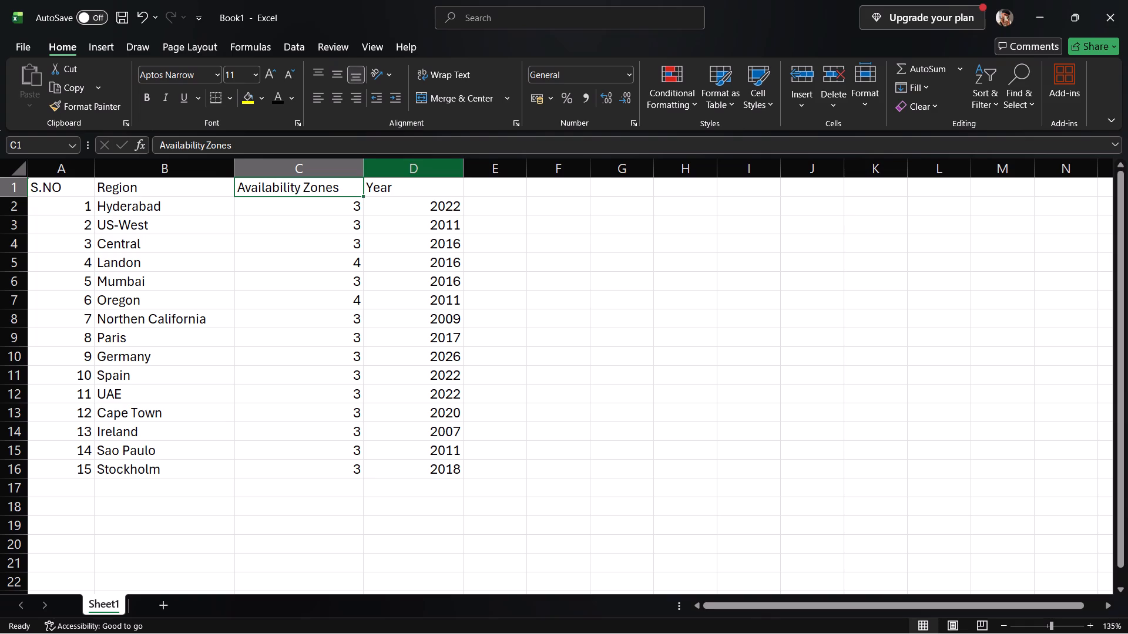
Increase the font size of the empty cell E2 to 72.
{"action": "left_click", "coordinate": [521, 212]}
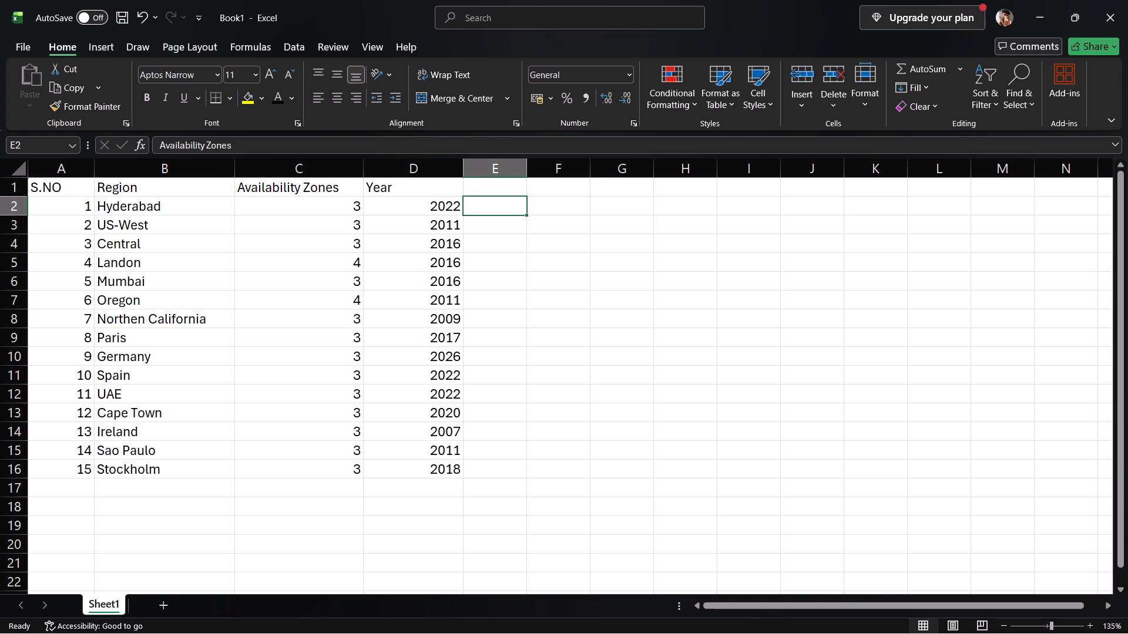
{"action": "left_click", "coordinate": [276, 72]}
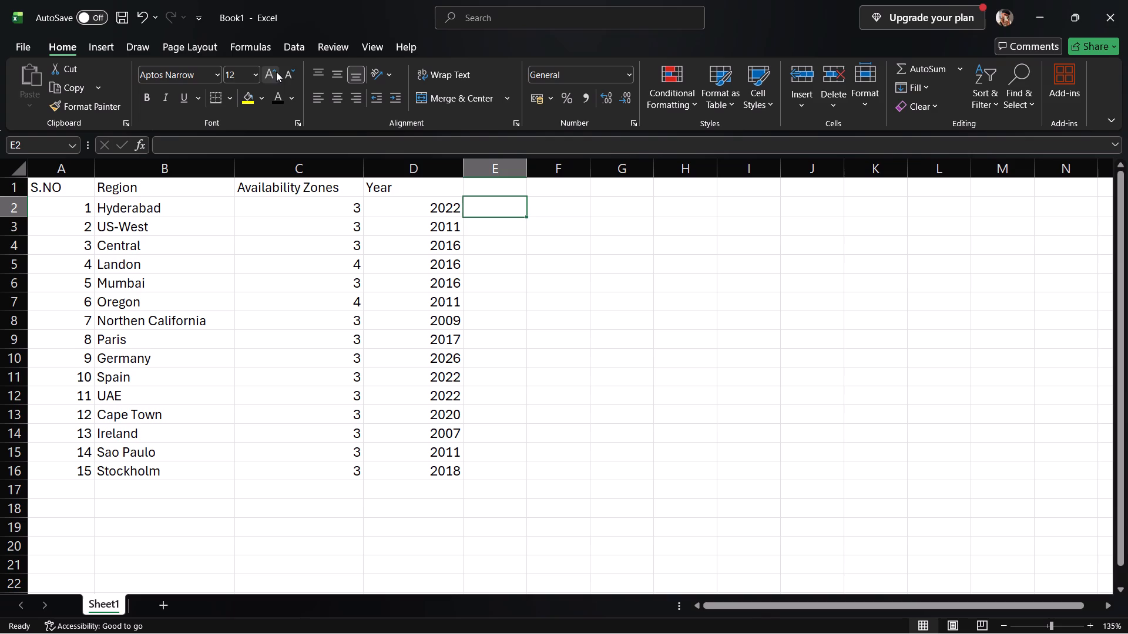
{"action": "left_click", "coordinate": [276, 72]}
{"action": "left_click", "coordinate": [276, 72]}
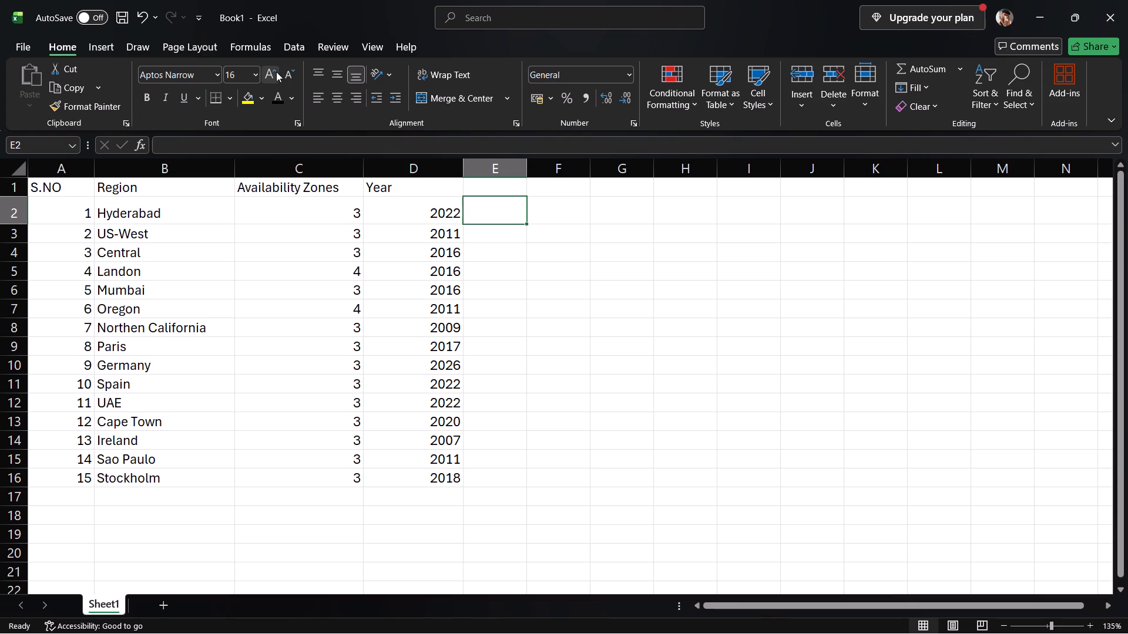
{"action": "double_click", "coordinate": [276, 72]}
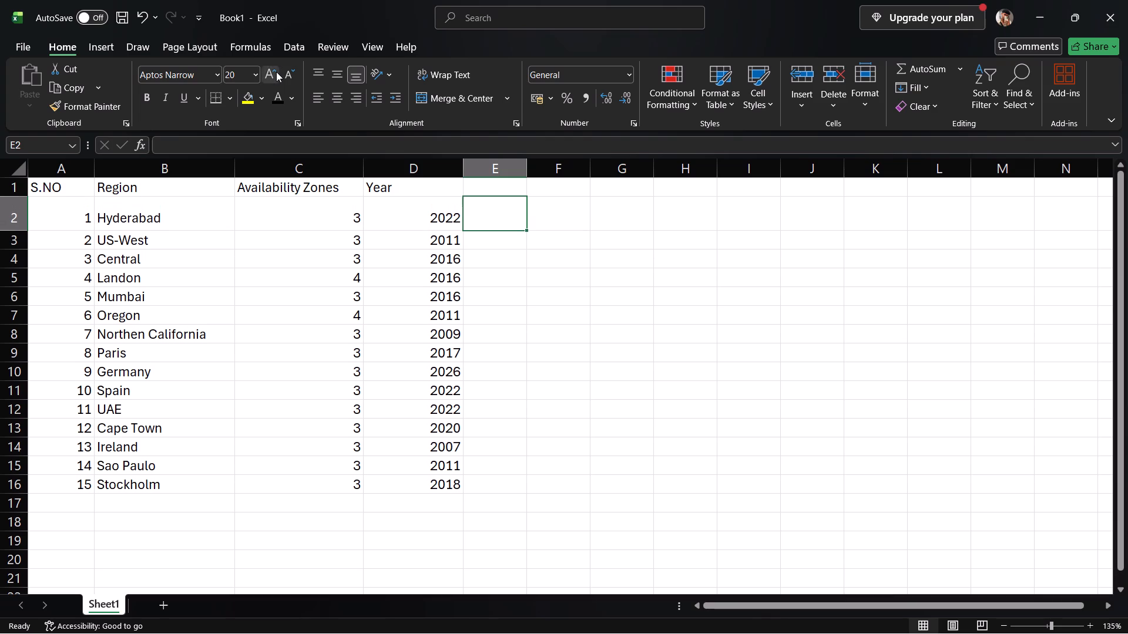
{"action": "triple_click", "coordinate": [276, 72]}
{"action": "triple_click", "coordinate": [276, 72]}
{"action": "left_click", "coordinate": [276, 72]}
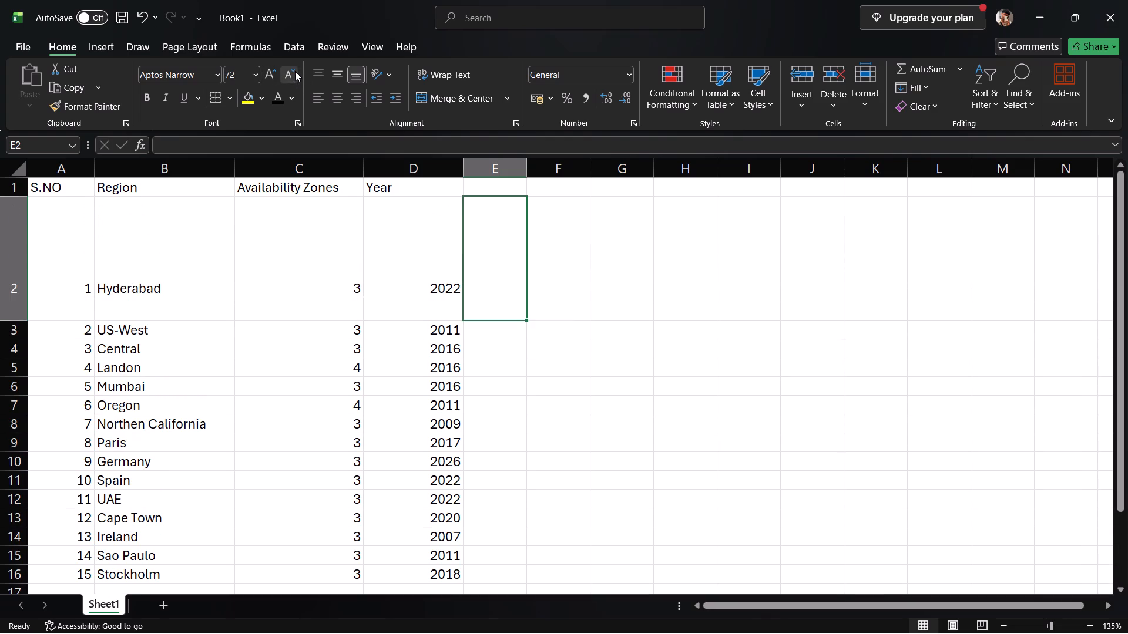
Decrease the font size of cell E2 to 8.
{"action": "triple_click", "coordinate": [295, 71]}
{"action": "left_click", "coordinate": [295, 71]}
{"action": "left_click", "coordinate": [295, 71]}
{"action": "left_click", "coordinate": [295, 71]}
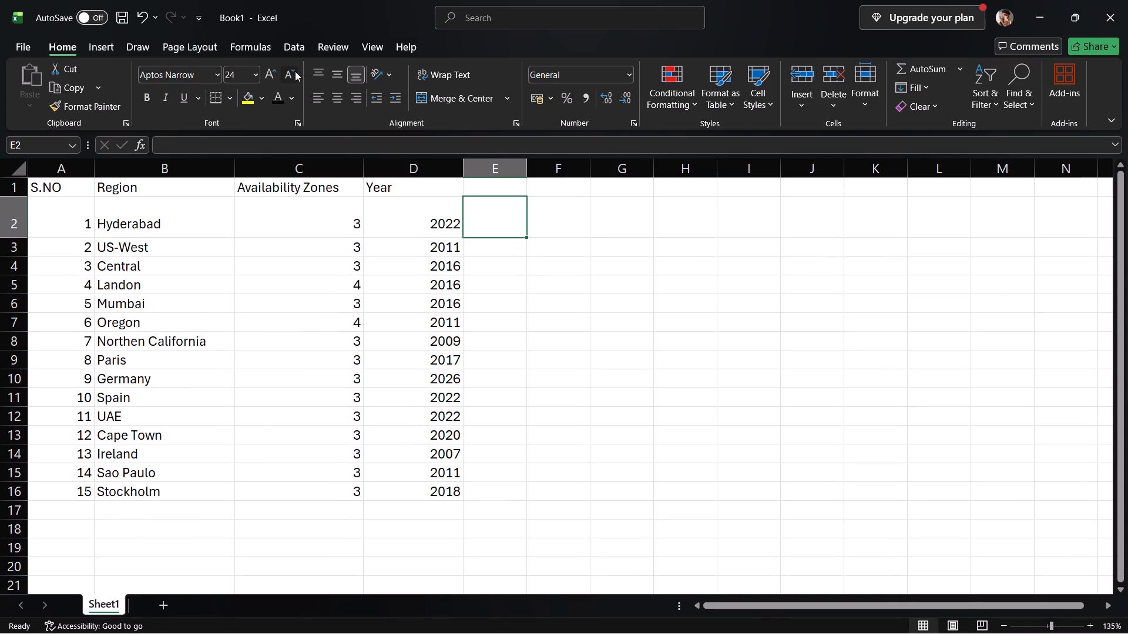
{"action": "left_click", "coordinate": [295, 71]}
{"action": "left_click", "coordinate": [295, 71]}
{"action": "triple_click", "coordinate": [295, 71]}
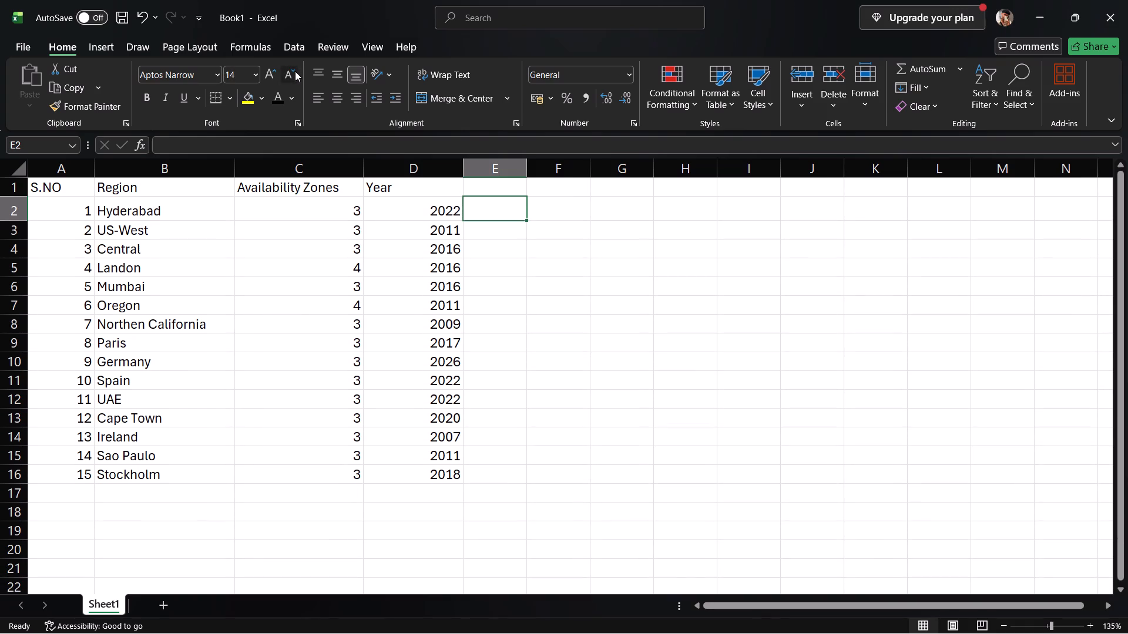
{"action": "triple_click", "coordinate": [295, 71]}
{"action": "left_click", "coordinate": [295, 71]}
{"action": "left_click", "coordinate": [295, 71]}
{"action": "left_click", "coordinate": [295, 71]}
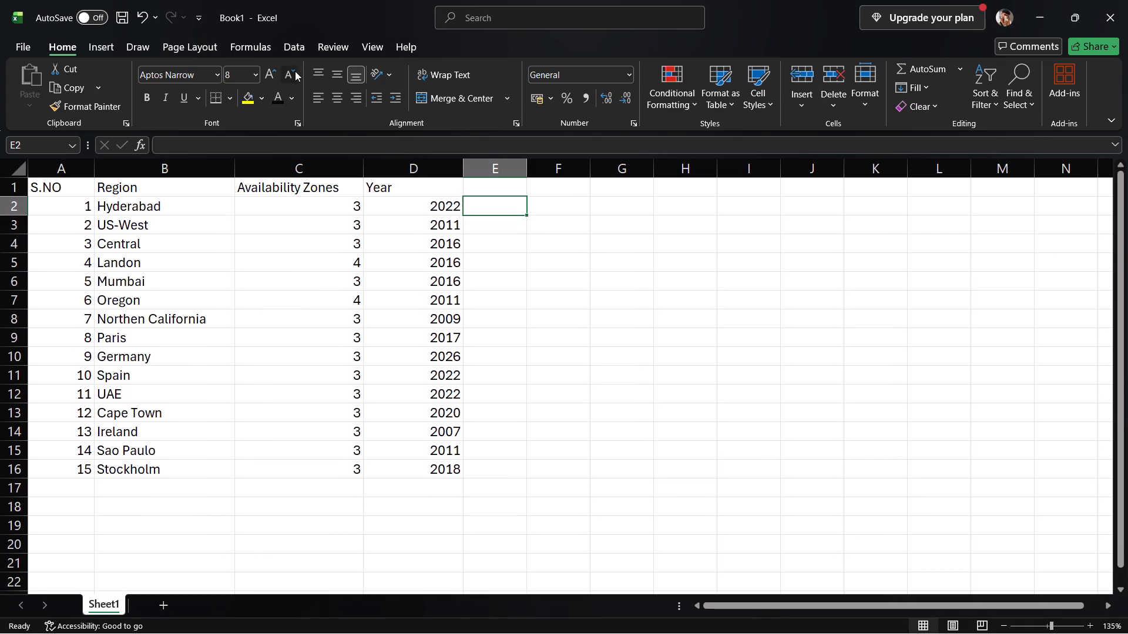
Set the font size of cell E2 to 12.
{"action": "left_click", "coordinate": [271, 72]}
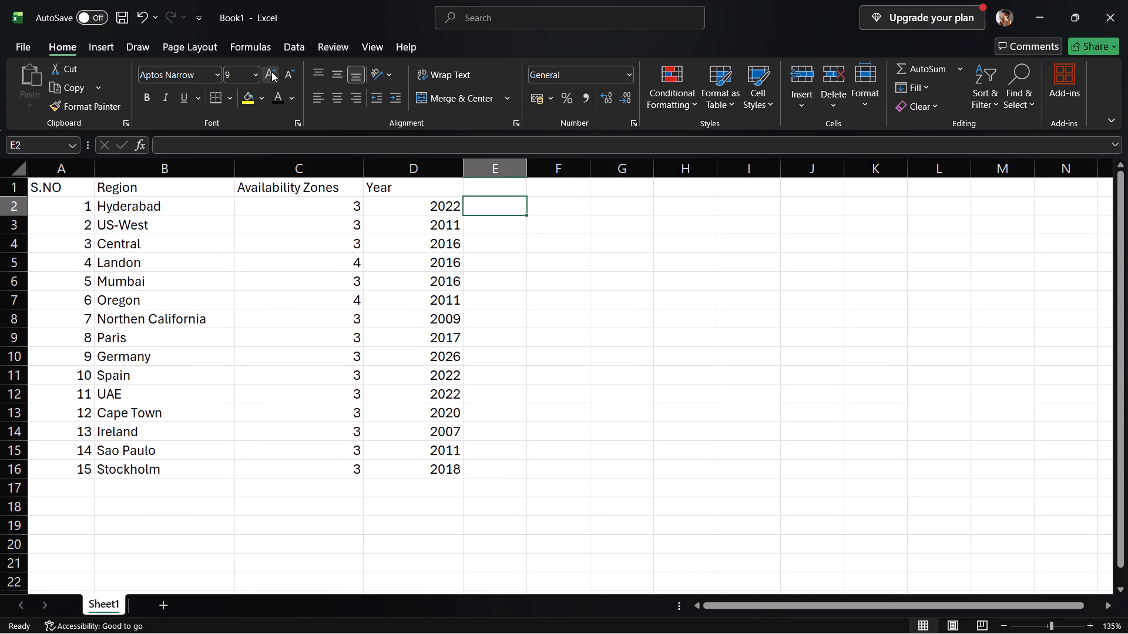
{"action": "left_click", "coordinate": [275, 69]}
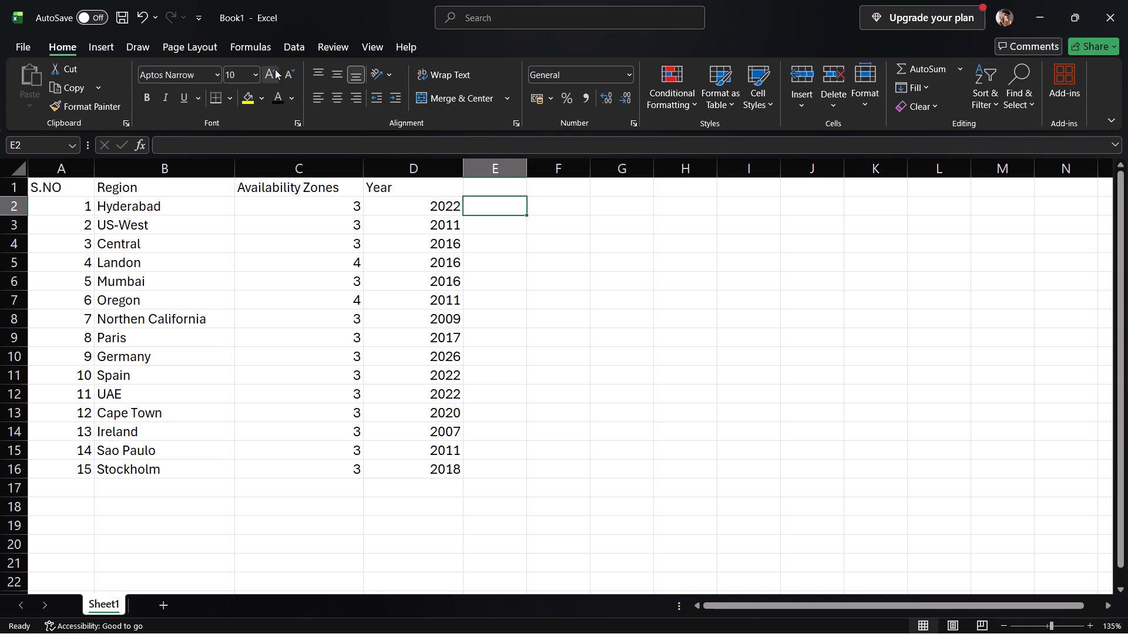
{"action": "left_click", "coordinate": [275, 69]}
{"action": "left_click", "coordinate": [275, 69]}
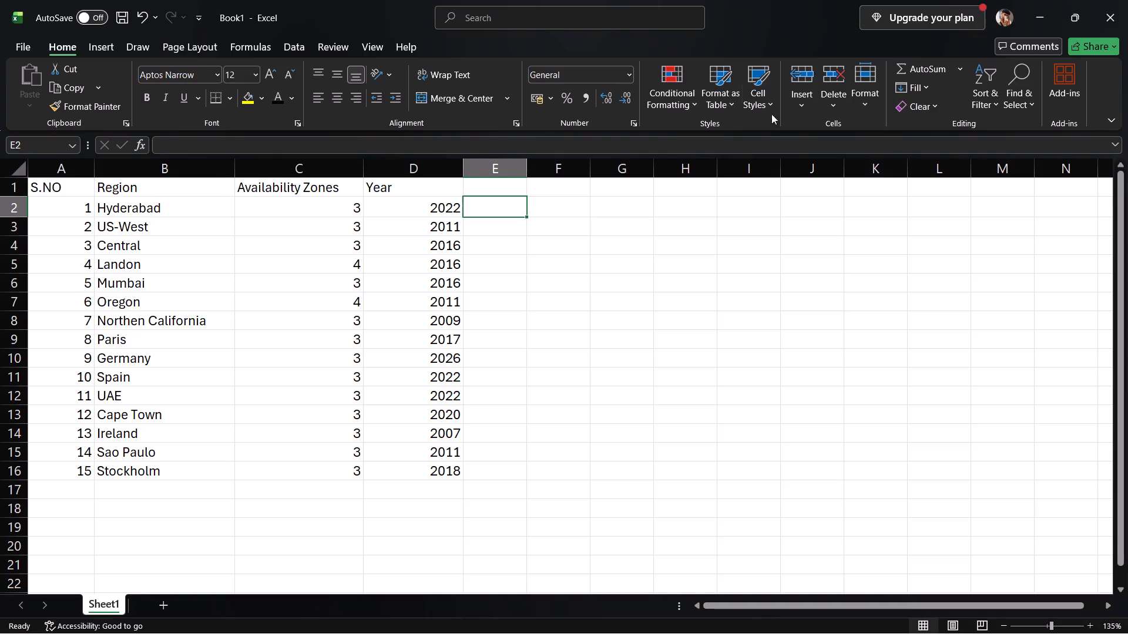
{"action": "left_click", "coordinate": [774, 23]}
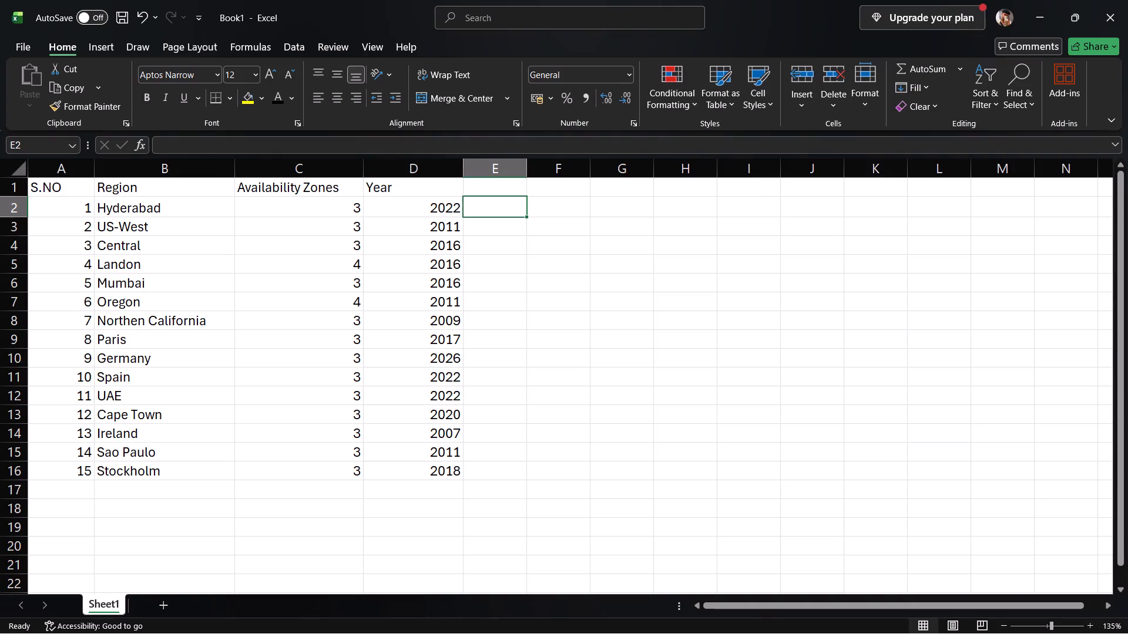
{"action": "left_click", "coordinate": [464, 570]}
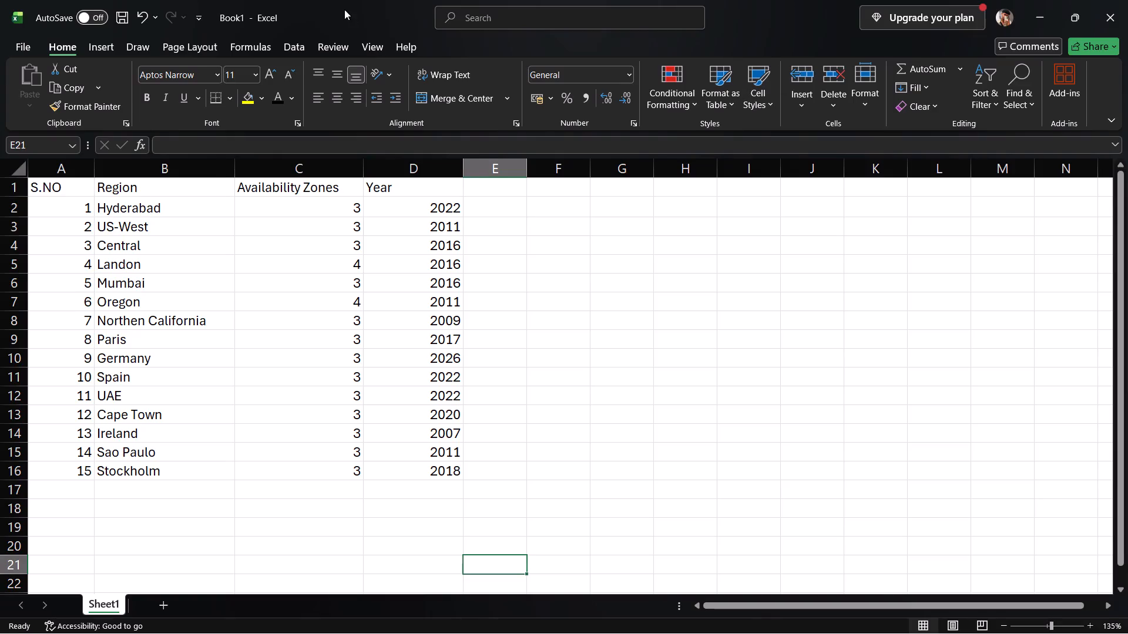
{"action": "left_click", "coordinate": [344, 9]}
Turn on AutoSave for the workbook and choose the personal OneDrive as the upload location.
{"action": "left_click", "coordinate": [94, 22]}
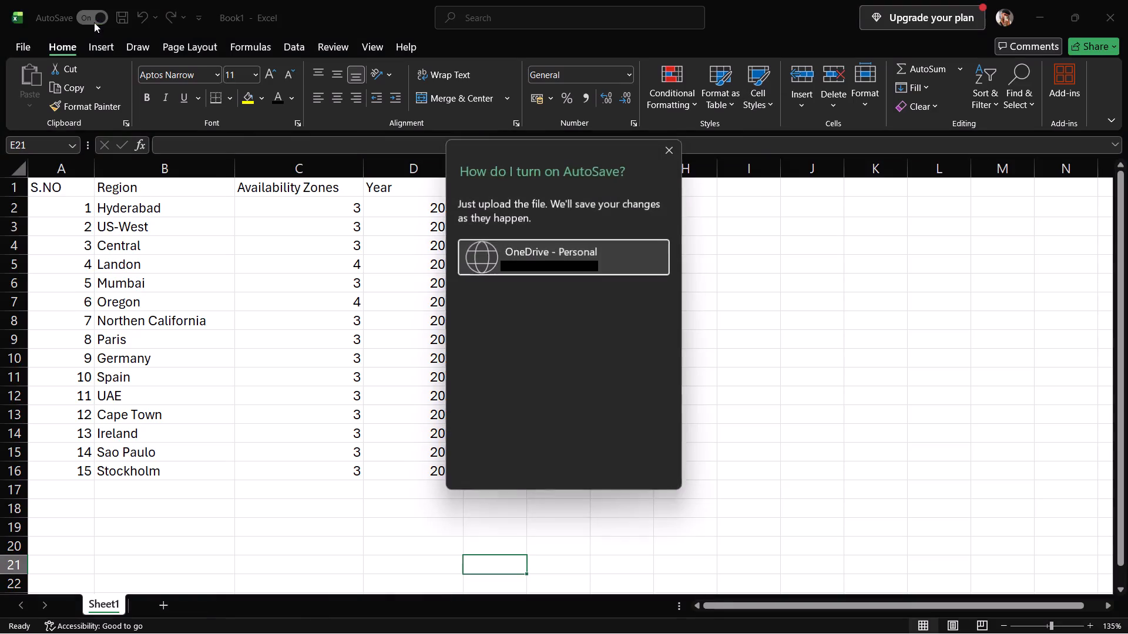
{"action": "left_click", "coordinate": [610, 265]}
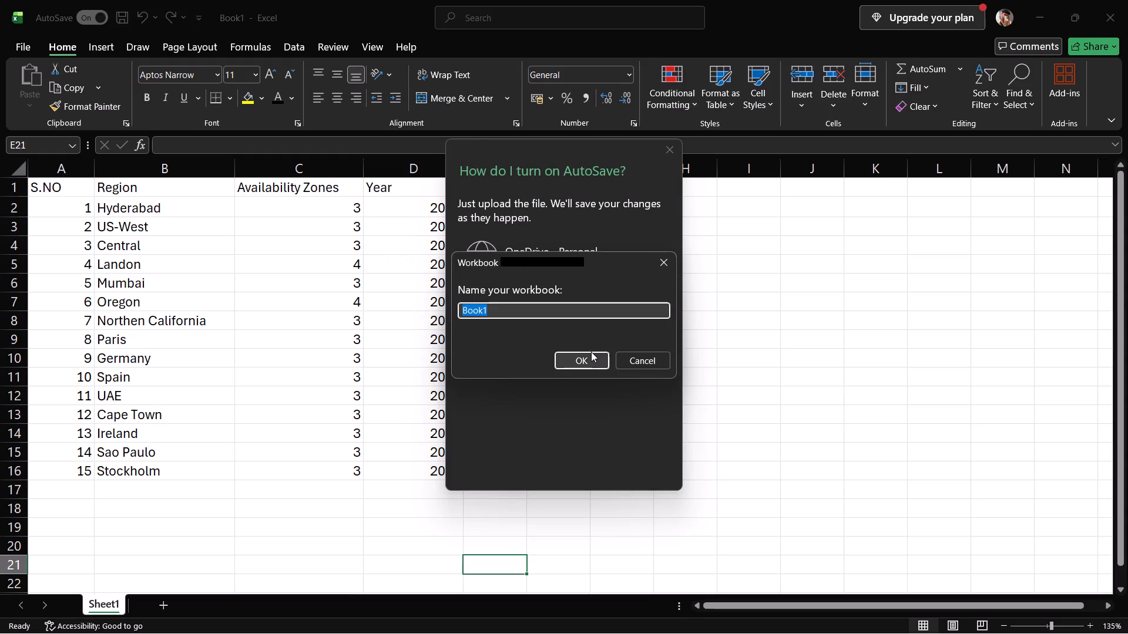
Name the workbook "AWS Global infrastructure", upload it to OneDrive and dismiss the AutoSave notice.
{"action": "key", "text": "BackSpace"}
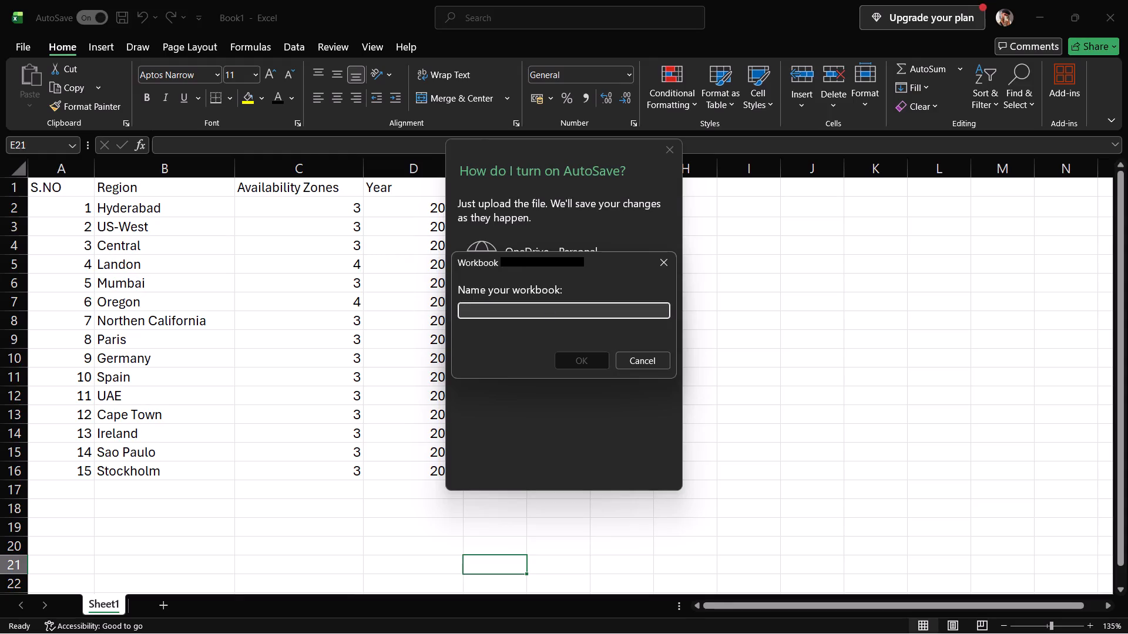
{"action": "key", "text": "BackSpace"}
{"action": "key", "text": "BackSpace"}
{"action": "key", "text": "BackSpace"}
{"action": "key", "text": "BackSpace"}
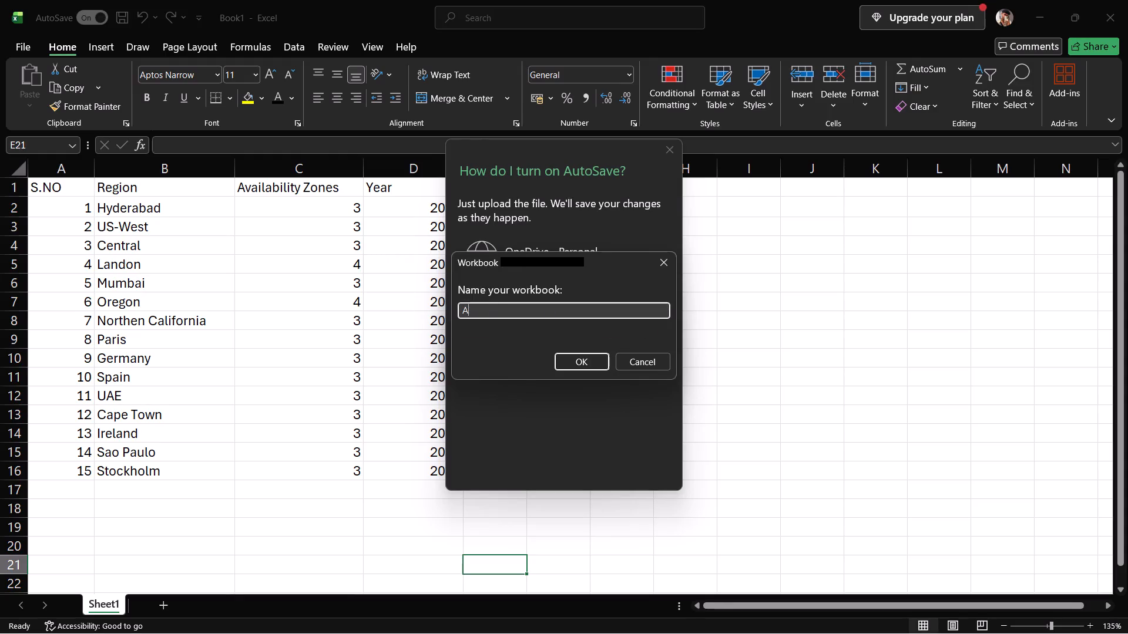
{"action": "type", "text": "WS"}
{"action": "key", "text": "space"}
{"action": "key", "text": "g"}
{"action": "type", "text": "lob"}
{"action": "key", "text": "BackSpace"}
{"action": "key", "text": "BackSpace"}
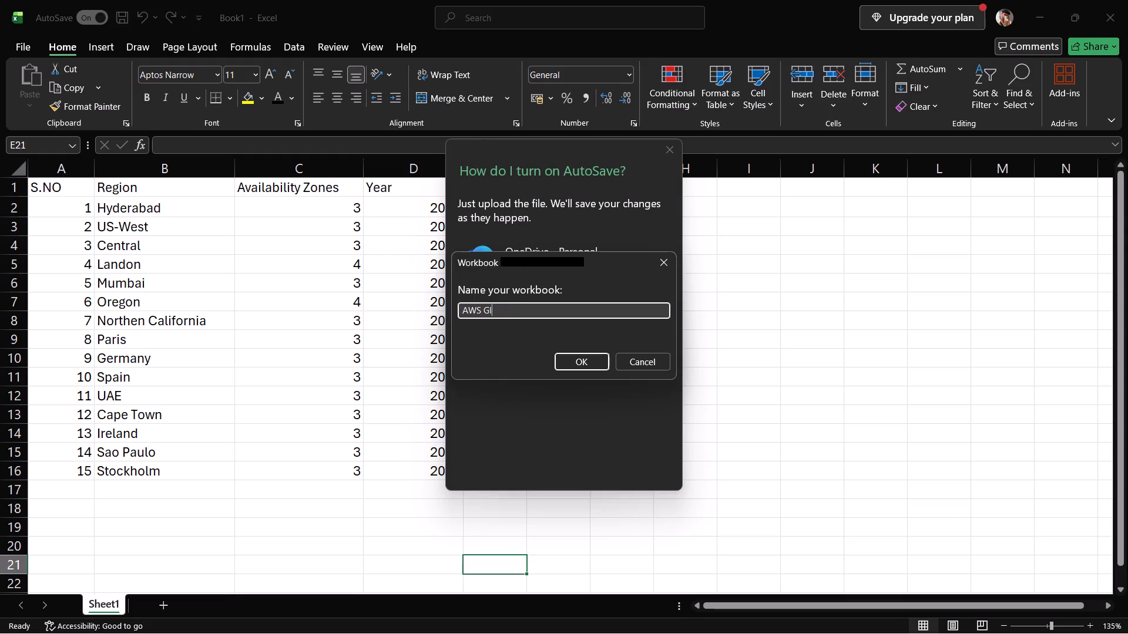
{"action": "key", "text": "BackSpace"}
{"action": "key", "text": "BackSpace"}
{"action": "key", "text": "g"}
{"action": "key", "text": "alt+Tab"}
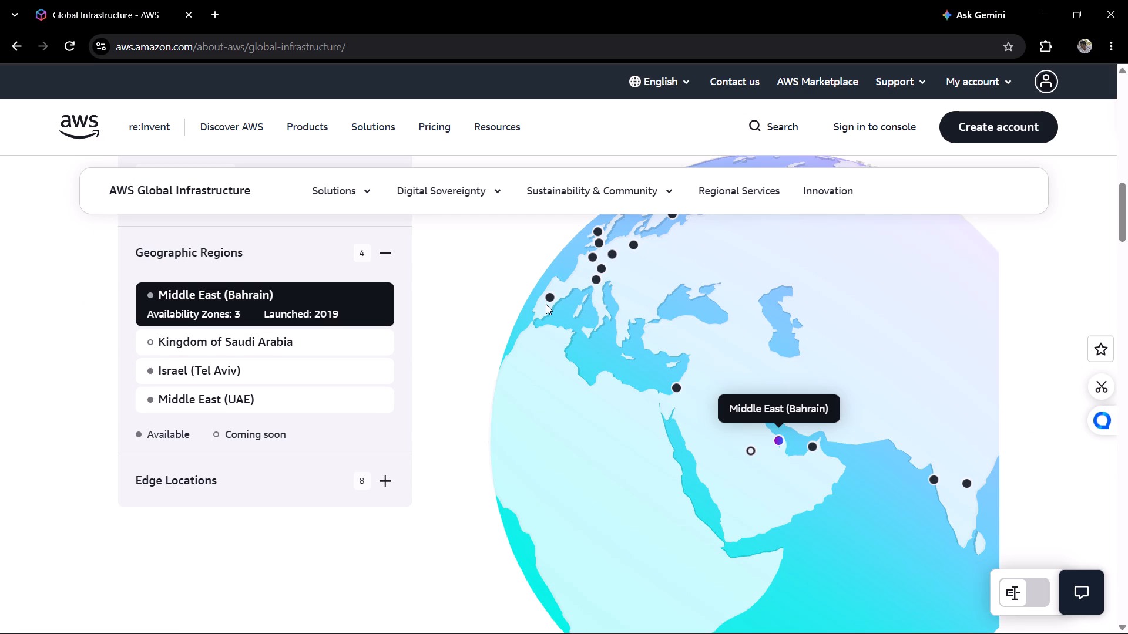
{"action": "key", "text": "alt+Tab"}
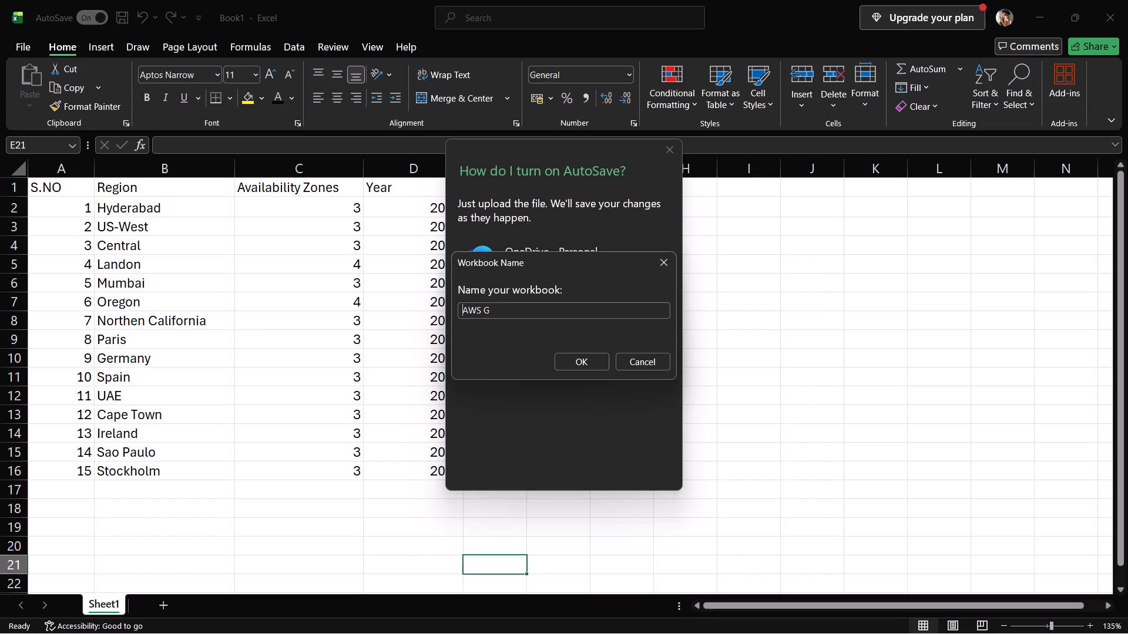
{"action": "left_click", "coordinate": [539, 311]}
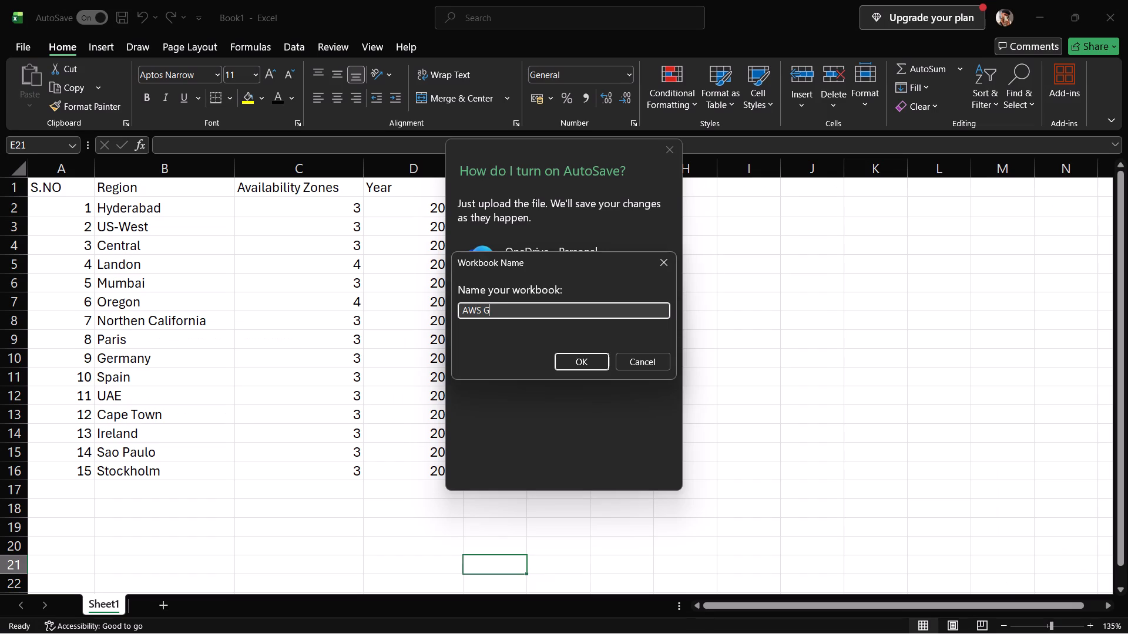
{"action": "type", "text": "lobal"}
{"action": "key", "text": "space"}
{"action": "key", "text": "alt+Tab"}
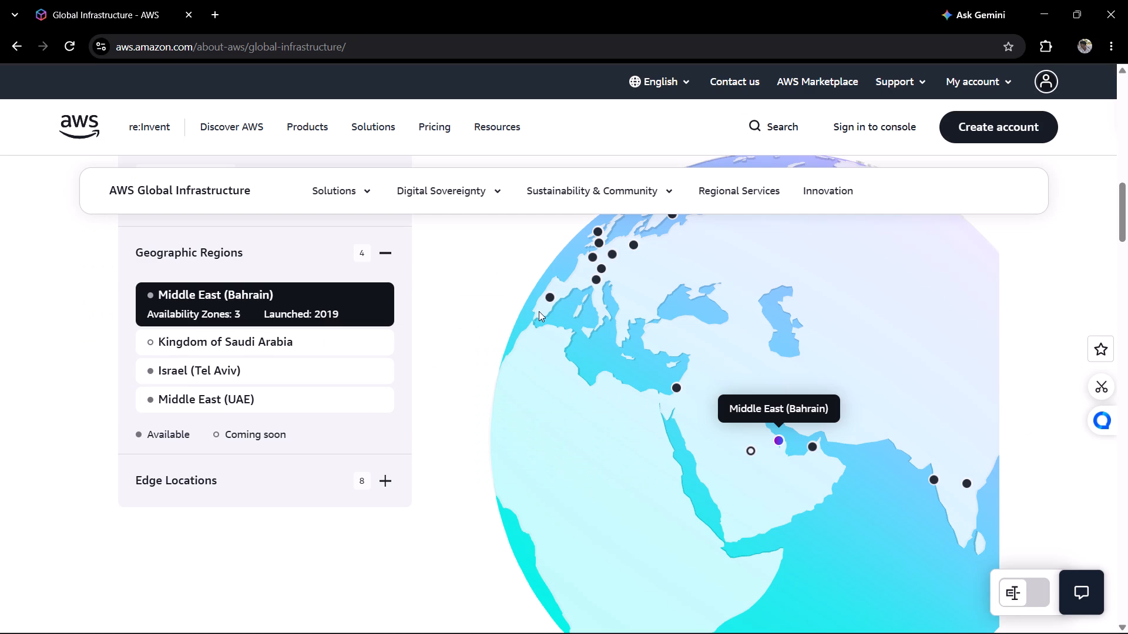
{"action": "key", "text": "alt+Tab"}
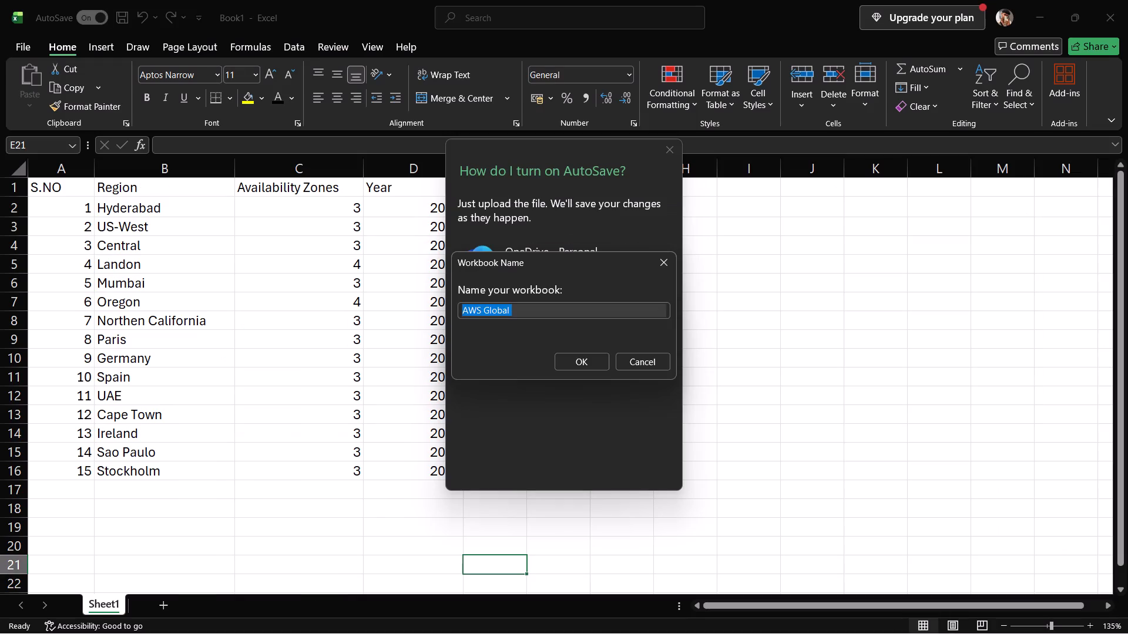
{"action": "key", "text": "i"}
{"action": "key", "text": "BackSpace"}
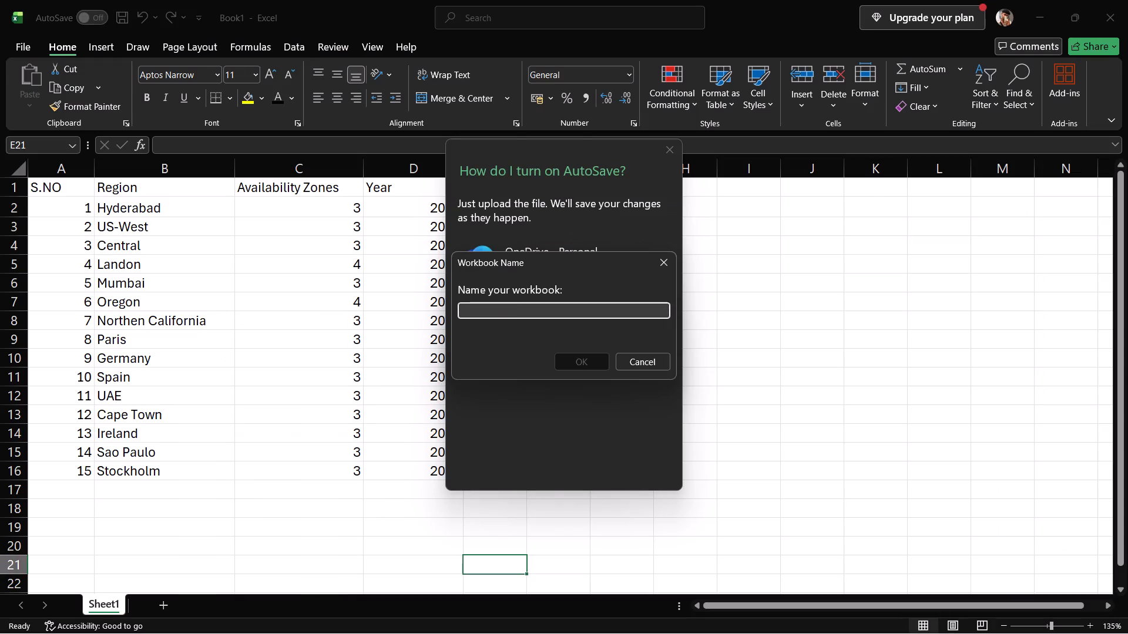
{"action": "key", "text": "ctrl+z"}
{"action": "key", "text": "ctrl+z"}
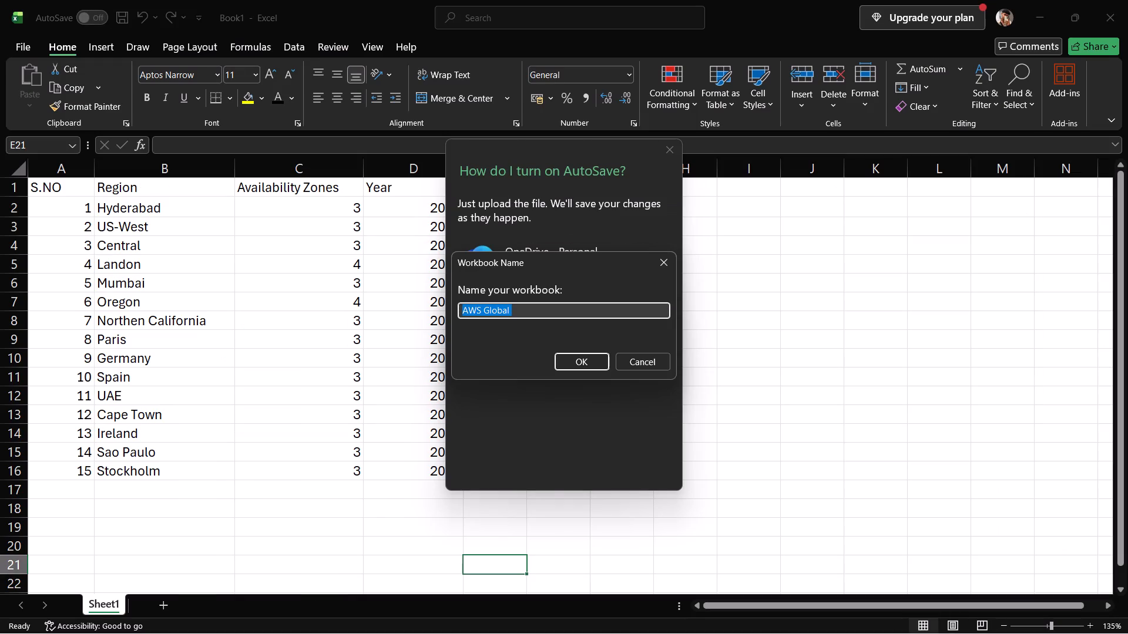
{"action": "left_click", "coordinate": [529, 312]}
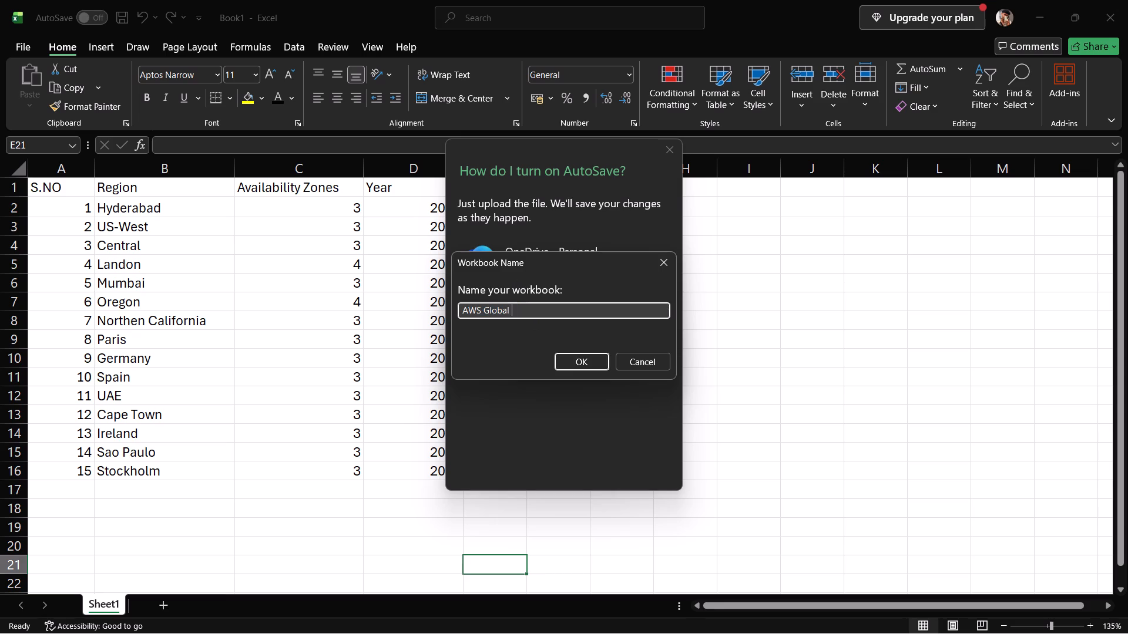
{"action": "type", "text": "in"}
{"action": "type", "text": "fra"}
{"action": "key", "text": "BackSpace"}
{"action": "key", "text": "BackSpace"}
{"action": "type", "text": "rastructure"}
{"action": "key", "text": "alt+Tab"}
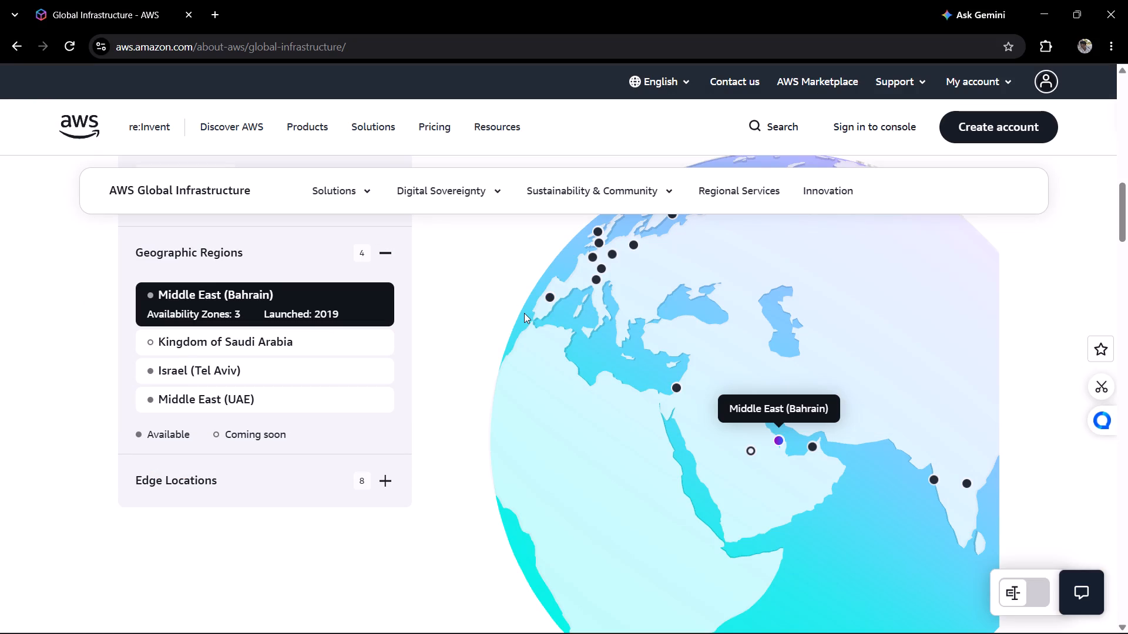
{"action": "key", "text": "alt+Tab"}
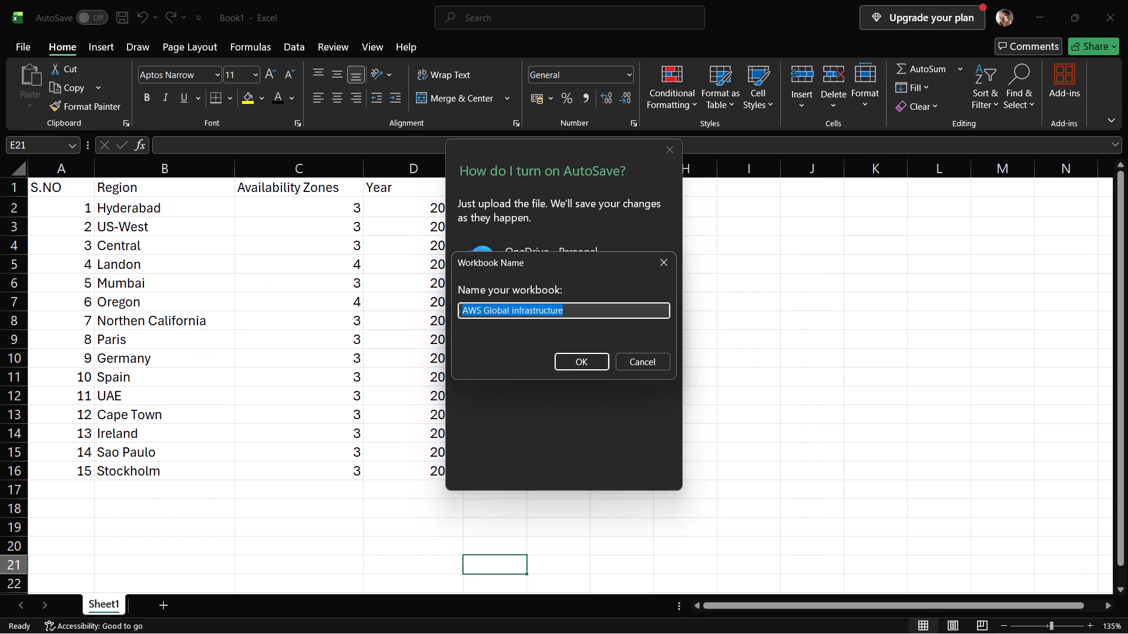
{"action": "key", "text": "alt+Tab"}
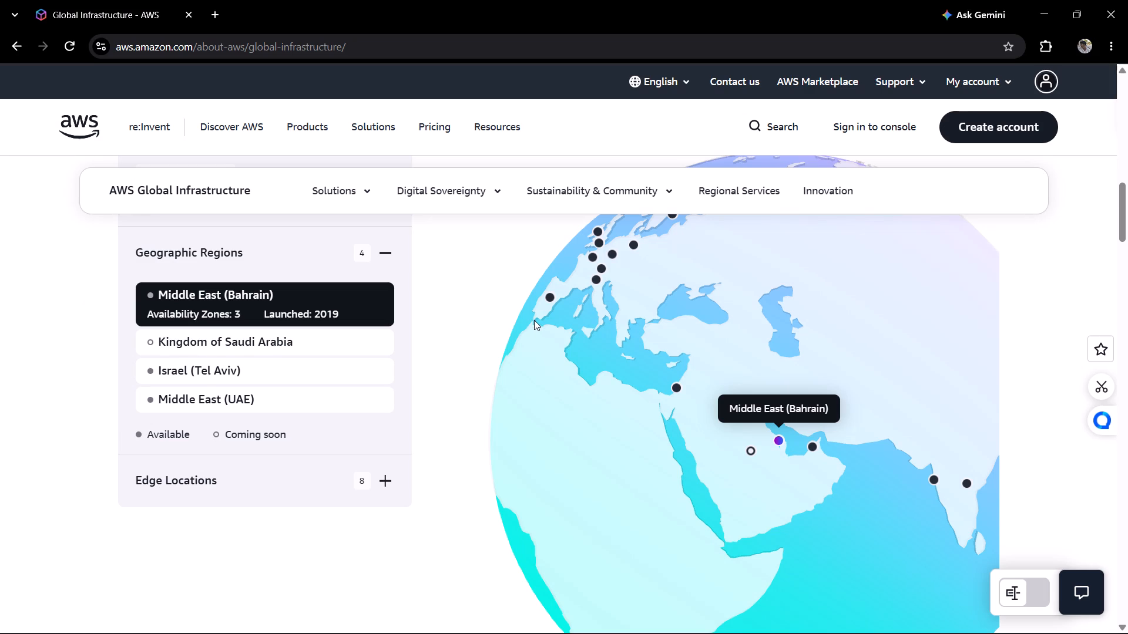
{"action": "key", "text": "alt+Tab"}
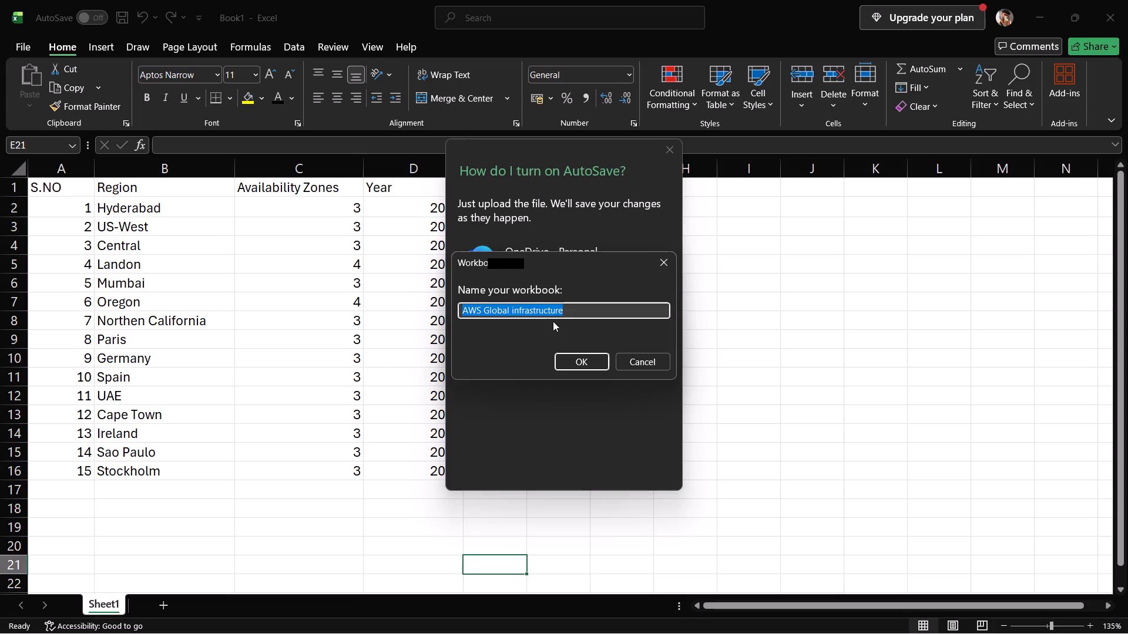
{"action": "left_click", "coordinate": [590, 312]}
{"action": "left_click", "coordinate": [587, 366]}
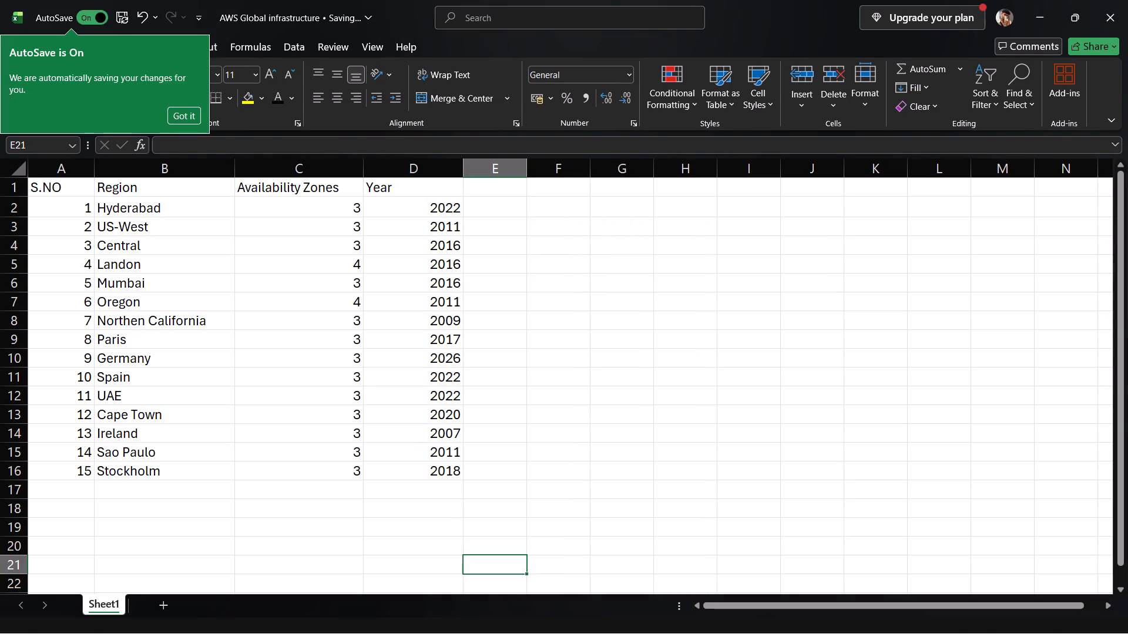
{"action": "left_click", "coordinate": [170, 112]}
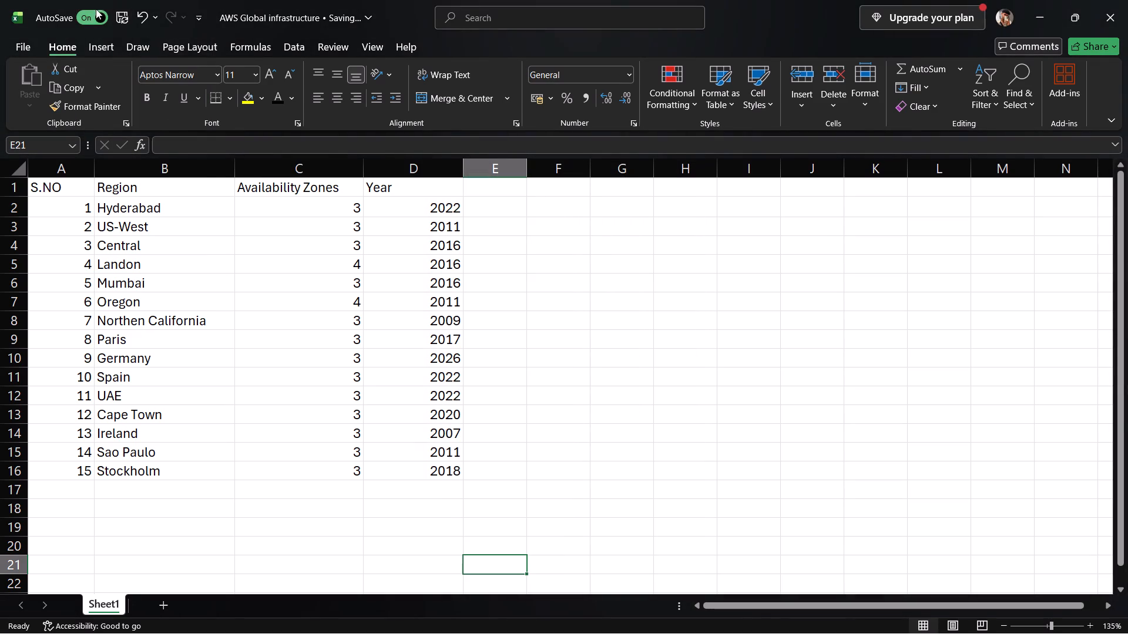
Open the recent workbook LPU_CSE101_CA3_02May_FF from the Downloads folder.
{"action": "left_click", "coordinate": [22, 39]}
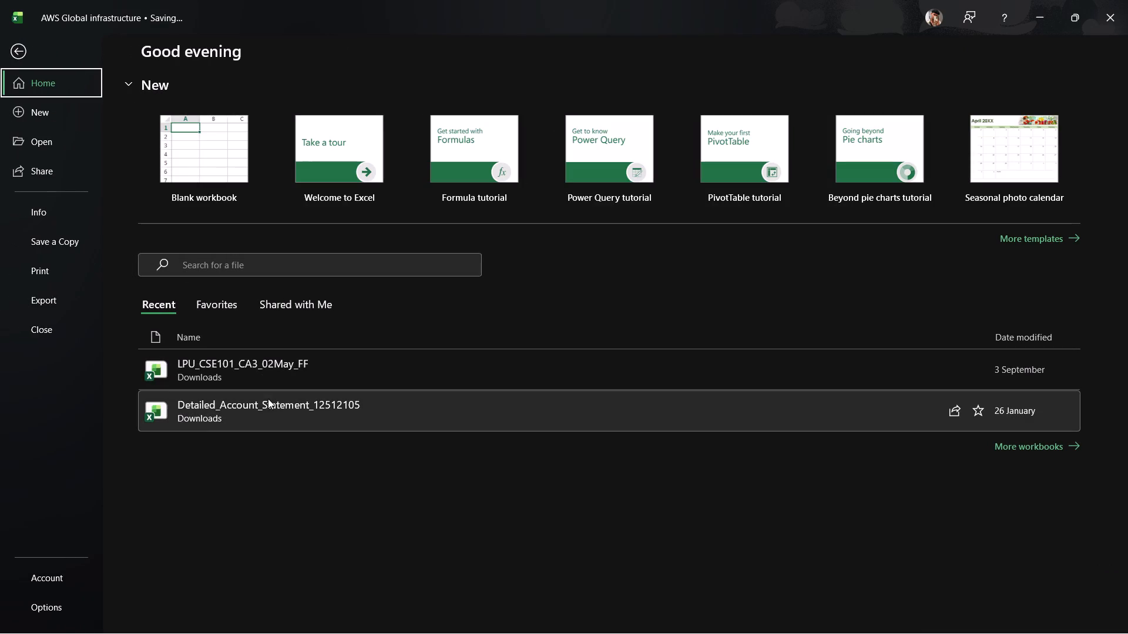
{"action": "double_click", "coordinate": [328, 399]}
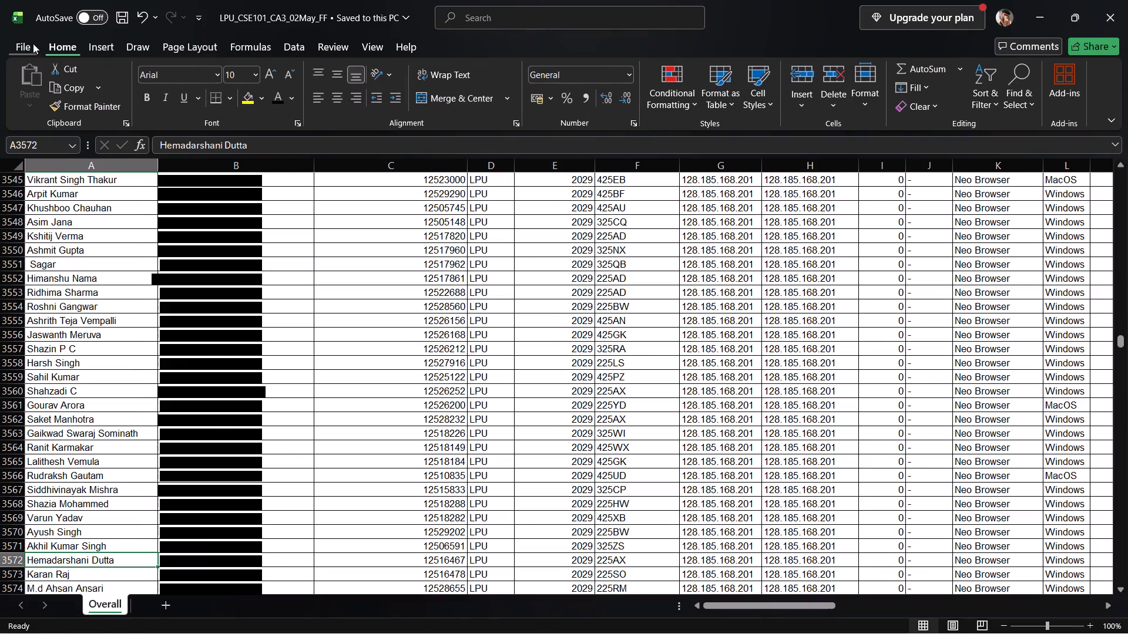
Look through the student records on the Overall sheet down to the end of the list.
{"action": "scroll", "coordinate": [175, 280], "scroll_direction": "up", "scroll_amount": 4}
{"action": "scroll", "coordinate": [175, 280], "scroll_direction": "down", "scroll_amount": 9}
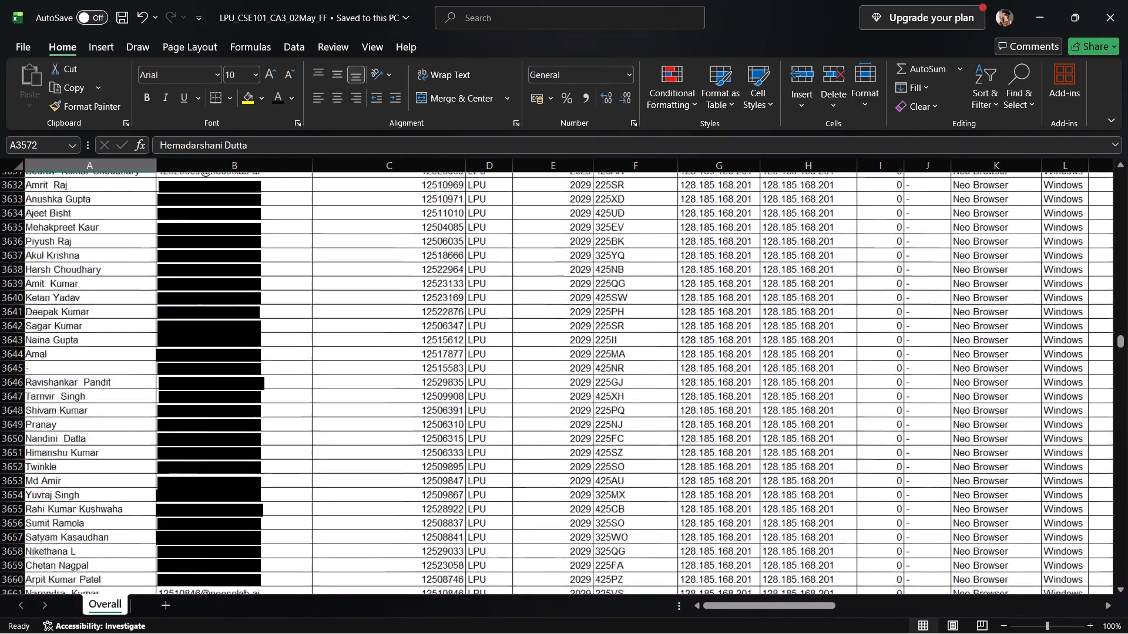
{"action": "scroll", "coordinate": [175, 280], "scroll_direction": "down", "scroll_amount": 20}
{"action": "scroll", "coordinate": [175, 280], "scroll_direction": "down", "scroll_amount": 12}
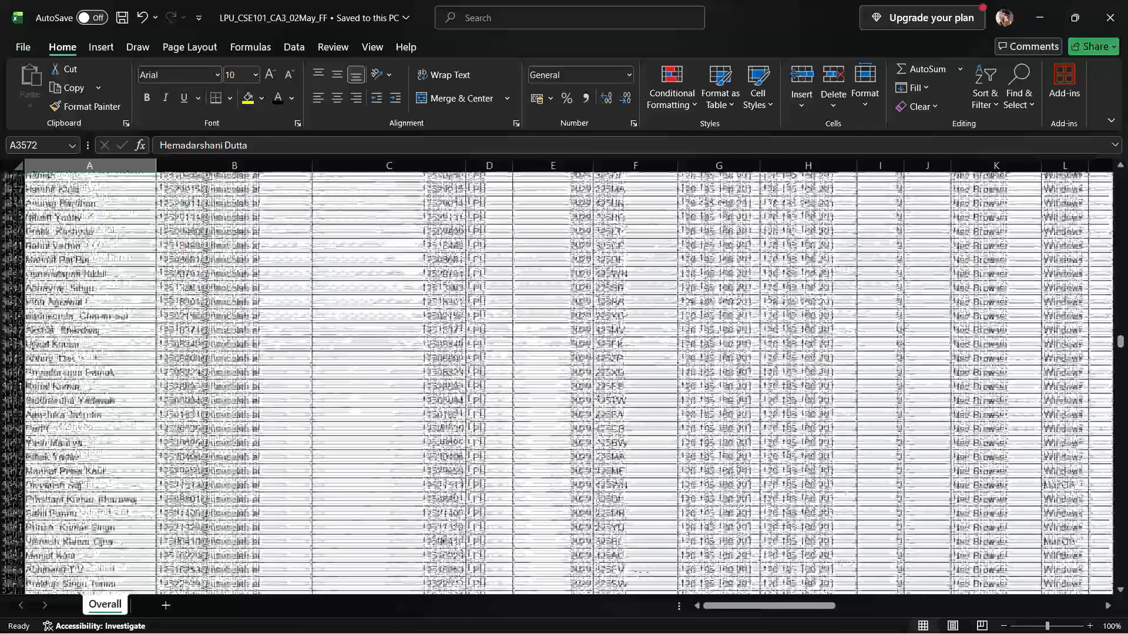
{"action": "scroll", "coordinate": [175, 280], "scroll_direction": "down", "scroll_amount": 20}
{"action": "scroll", "coordinate": [175, 280], "scroll_direction": "down", "scroll_amount": 11}
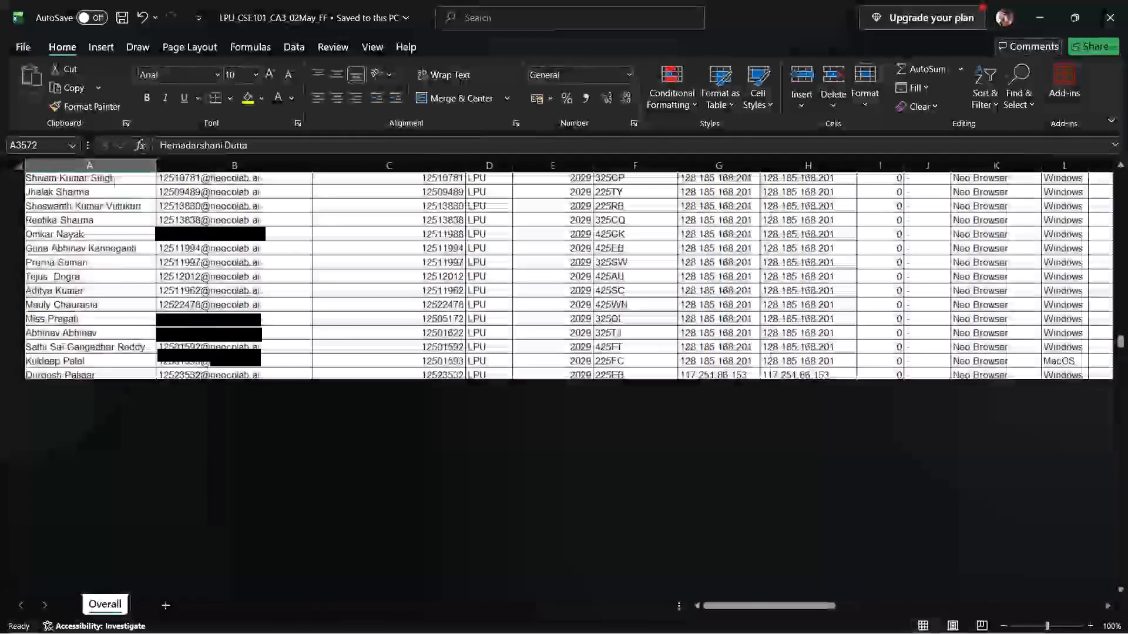
{"action": "scroll", "coordinate": [175, 280], "scroll_direction": "down", "scroll_amount": 20}
{"action": "scroll", "coordinate": [175, 280], "scroll_direction": "down", "scroll_amount": 9}
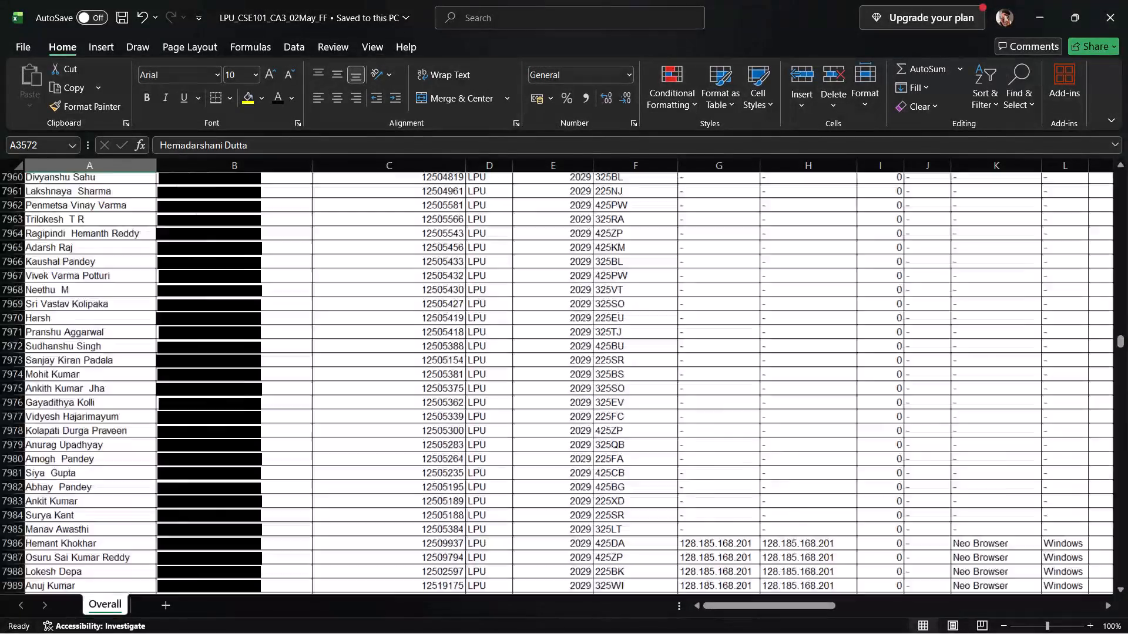
{"action": "scroll", "coordinate": [175, 280], "scroll_direction": "down", "scroll_amount": 20}
{"action": "scroll", "coordinate": [175, 280], "scroll_direction": "down", "scroll_amount": 13}
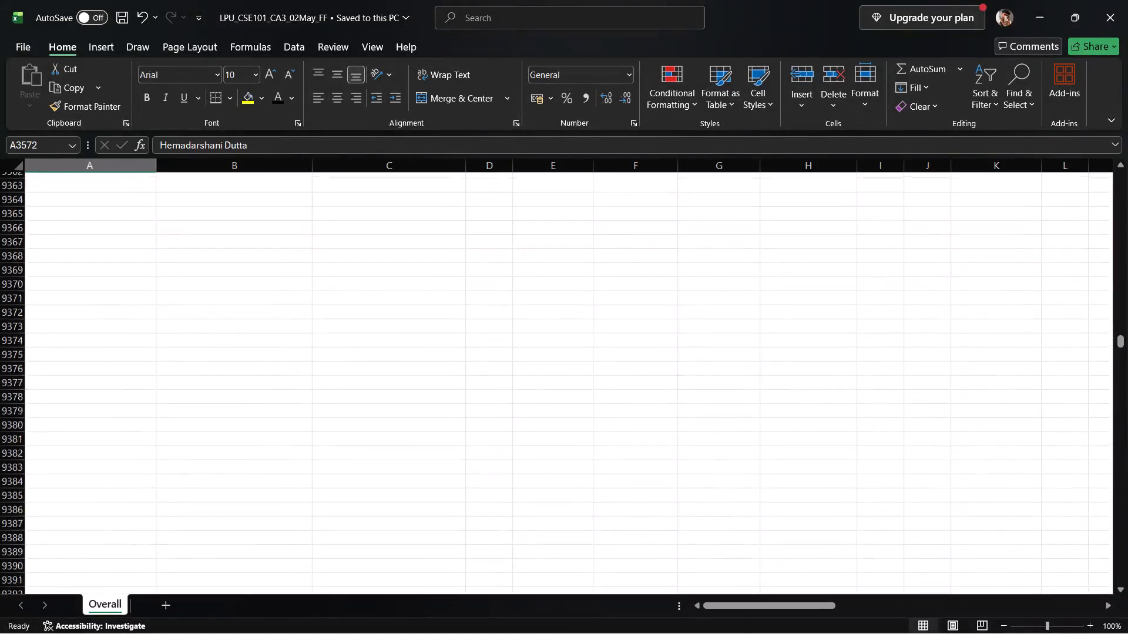
{"action": "scroll", "coordinate": [175, 280], "scroll_direction": "up", "scroll_amount": 20}
{"action": "scroll", "coordinate": [175, 280], "scroll_direction": "up", "scroll_amount": 20}
{"action": "scroll", "coordinate": [175, 280], "scroll_direction": "up", "scroll_amount": 10}
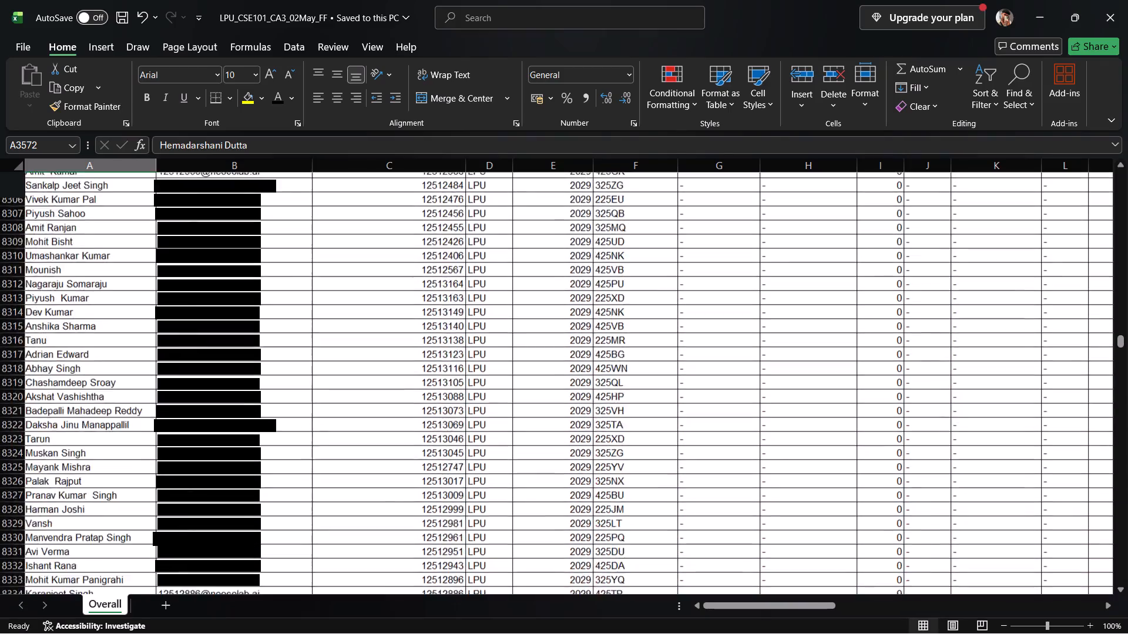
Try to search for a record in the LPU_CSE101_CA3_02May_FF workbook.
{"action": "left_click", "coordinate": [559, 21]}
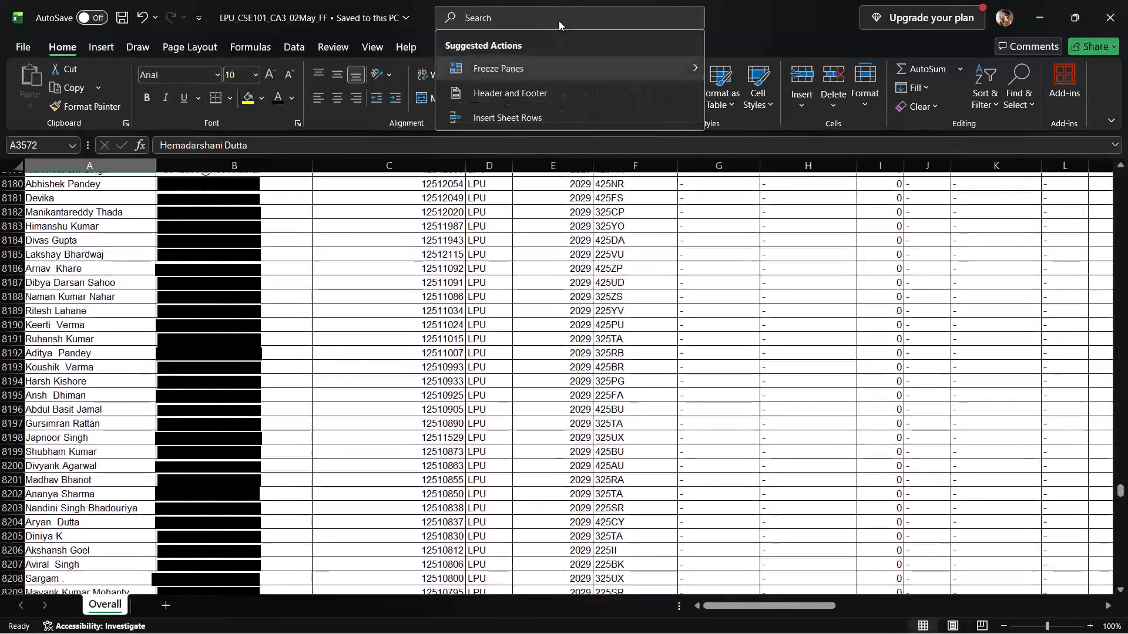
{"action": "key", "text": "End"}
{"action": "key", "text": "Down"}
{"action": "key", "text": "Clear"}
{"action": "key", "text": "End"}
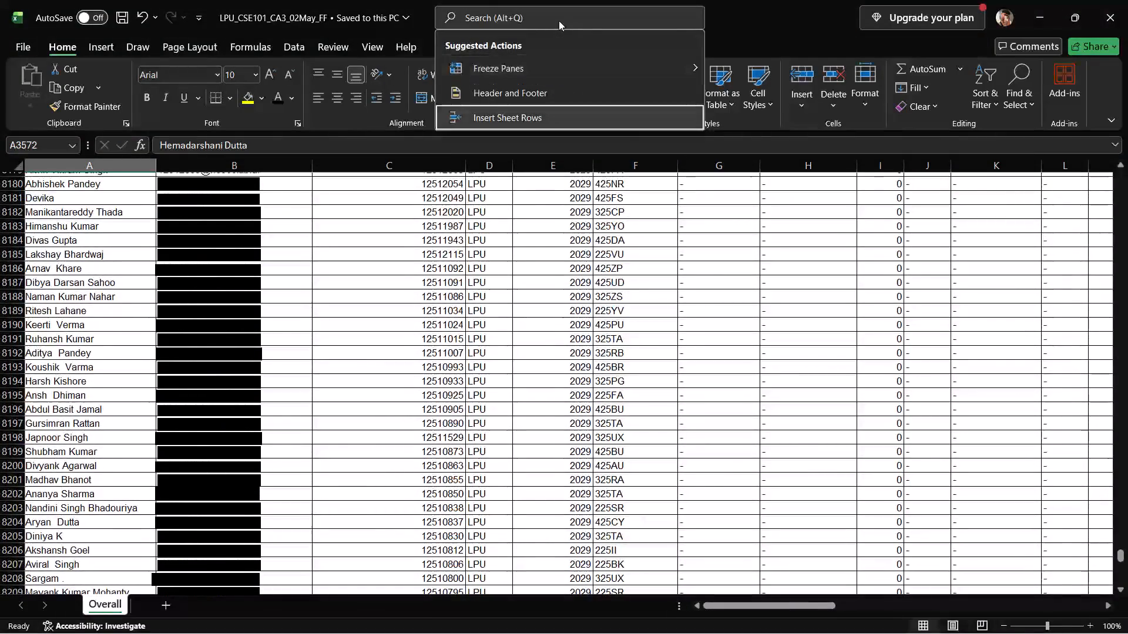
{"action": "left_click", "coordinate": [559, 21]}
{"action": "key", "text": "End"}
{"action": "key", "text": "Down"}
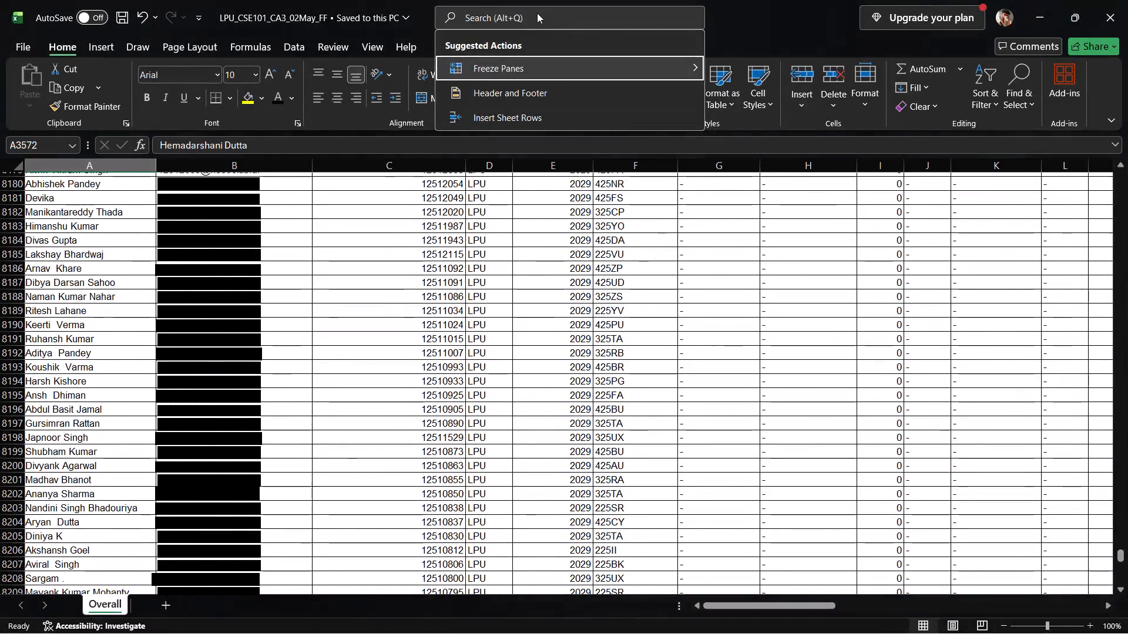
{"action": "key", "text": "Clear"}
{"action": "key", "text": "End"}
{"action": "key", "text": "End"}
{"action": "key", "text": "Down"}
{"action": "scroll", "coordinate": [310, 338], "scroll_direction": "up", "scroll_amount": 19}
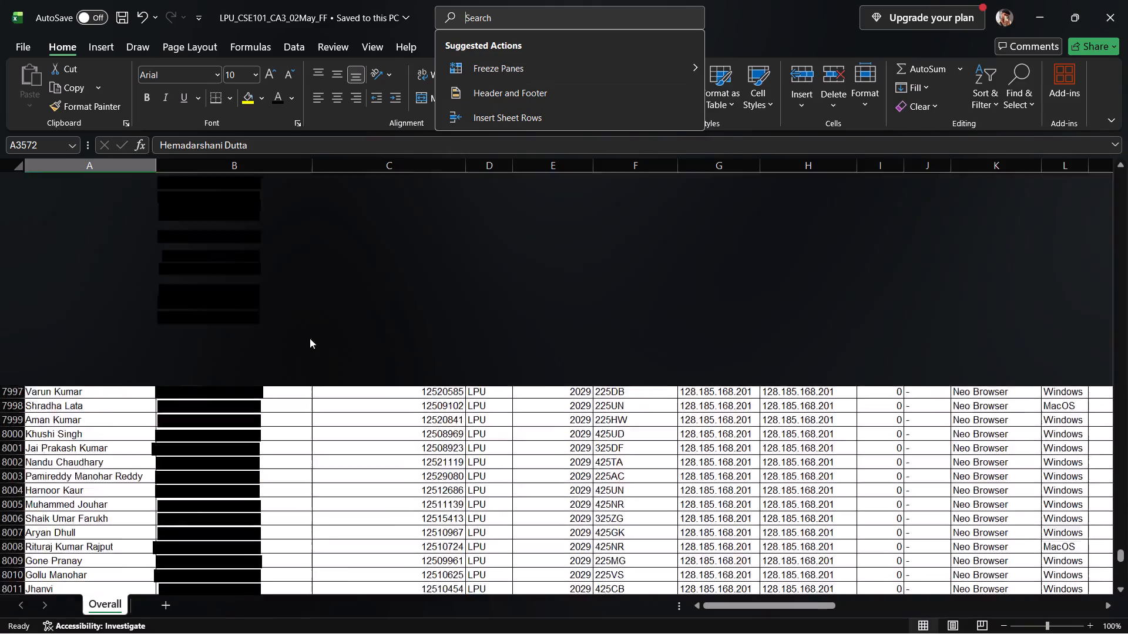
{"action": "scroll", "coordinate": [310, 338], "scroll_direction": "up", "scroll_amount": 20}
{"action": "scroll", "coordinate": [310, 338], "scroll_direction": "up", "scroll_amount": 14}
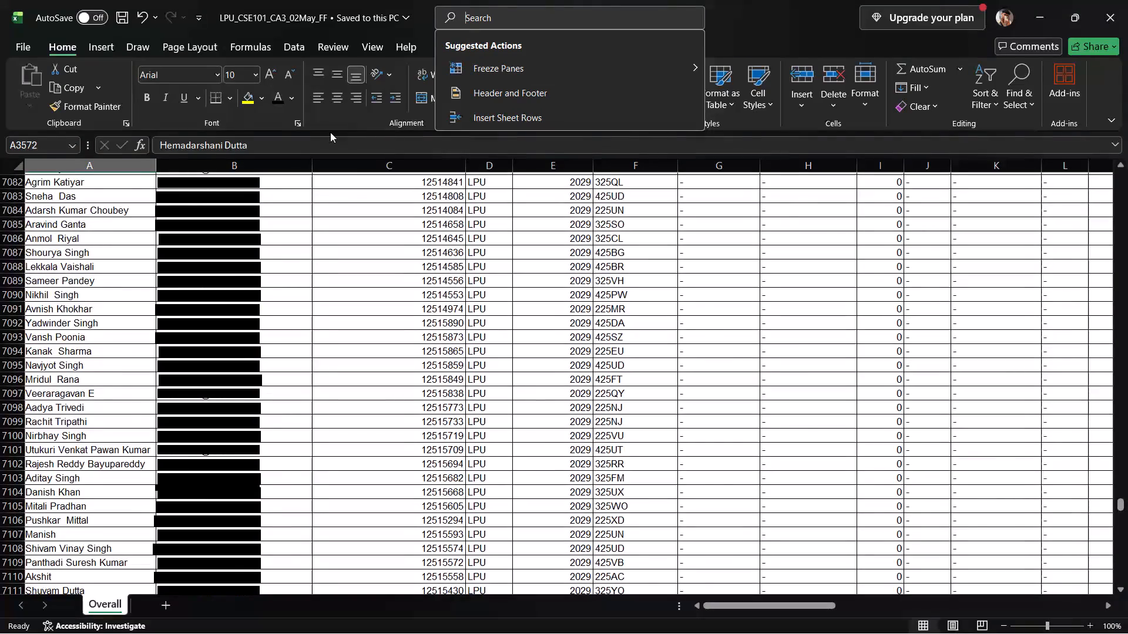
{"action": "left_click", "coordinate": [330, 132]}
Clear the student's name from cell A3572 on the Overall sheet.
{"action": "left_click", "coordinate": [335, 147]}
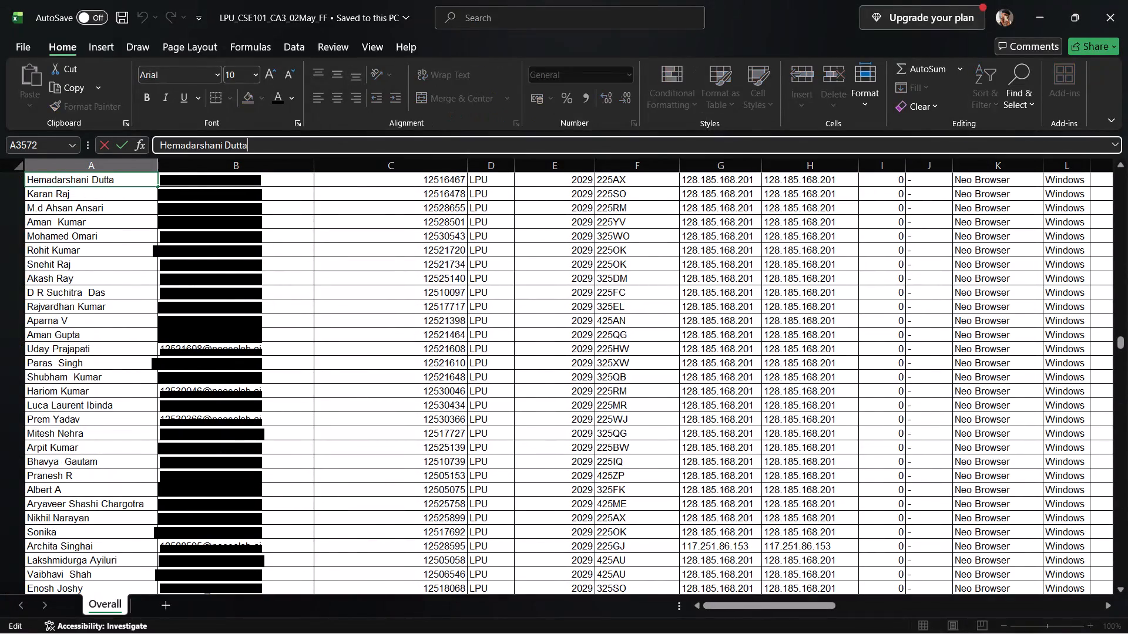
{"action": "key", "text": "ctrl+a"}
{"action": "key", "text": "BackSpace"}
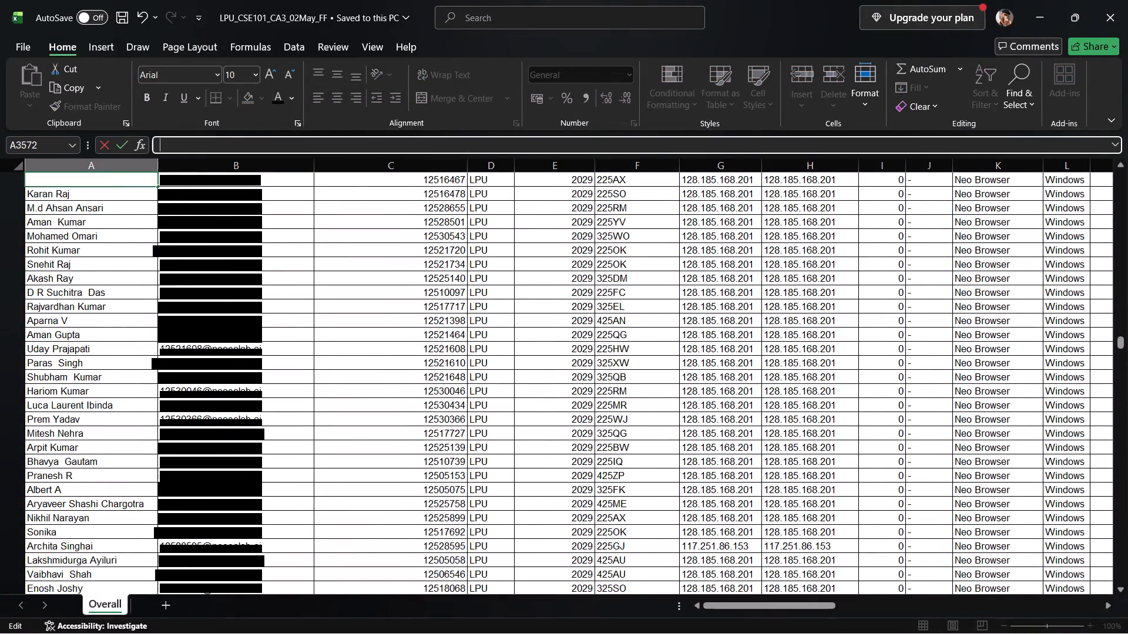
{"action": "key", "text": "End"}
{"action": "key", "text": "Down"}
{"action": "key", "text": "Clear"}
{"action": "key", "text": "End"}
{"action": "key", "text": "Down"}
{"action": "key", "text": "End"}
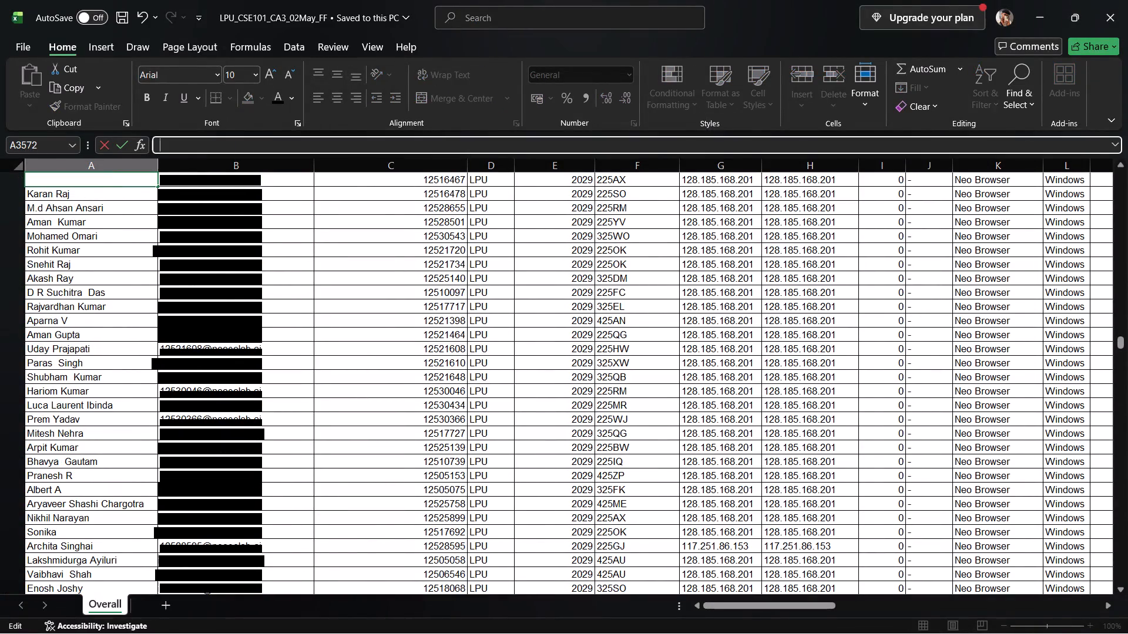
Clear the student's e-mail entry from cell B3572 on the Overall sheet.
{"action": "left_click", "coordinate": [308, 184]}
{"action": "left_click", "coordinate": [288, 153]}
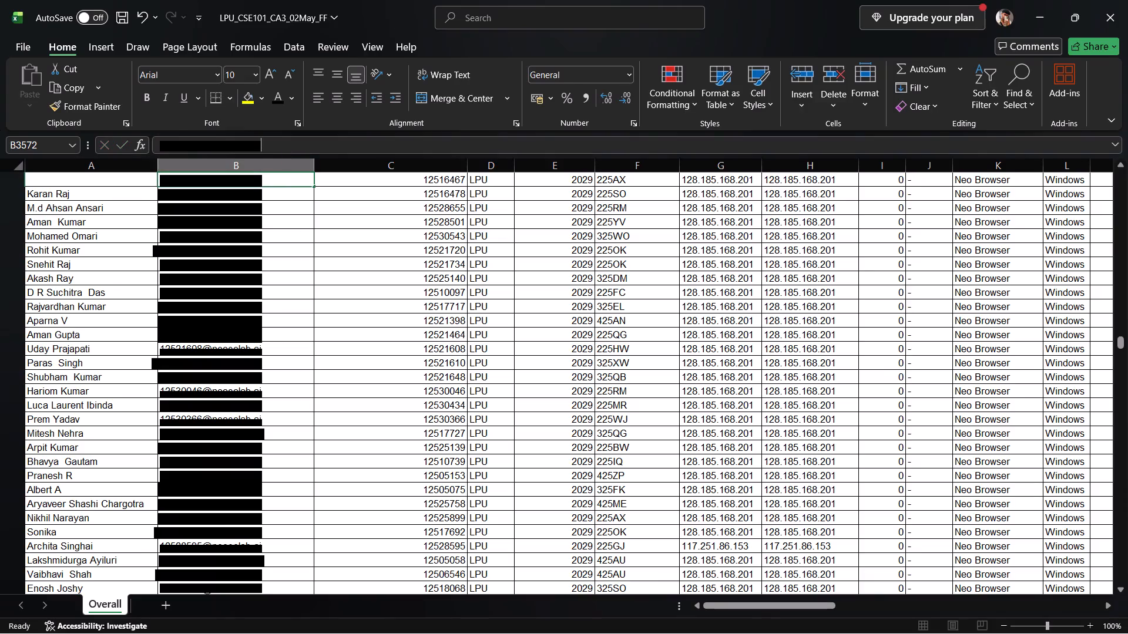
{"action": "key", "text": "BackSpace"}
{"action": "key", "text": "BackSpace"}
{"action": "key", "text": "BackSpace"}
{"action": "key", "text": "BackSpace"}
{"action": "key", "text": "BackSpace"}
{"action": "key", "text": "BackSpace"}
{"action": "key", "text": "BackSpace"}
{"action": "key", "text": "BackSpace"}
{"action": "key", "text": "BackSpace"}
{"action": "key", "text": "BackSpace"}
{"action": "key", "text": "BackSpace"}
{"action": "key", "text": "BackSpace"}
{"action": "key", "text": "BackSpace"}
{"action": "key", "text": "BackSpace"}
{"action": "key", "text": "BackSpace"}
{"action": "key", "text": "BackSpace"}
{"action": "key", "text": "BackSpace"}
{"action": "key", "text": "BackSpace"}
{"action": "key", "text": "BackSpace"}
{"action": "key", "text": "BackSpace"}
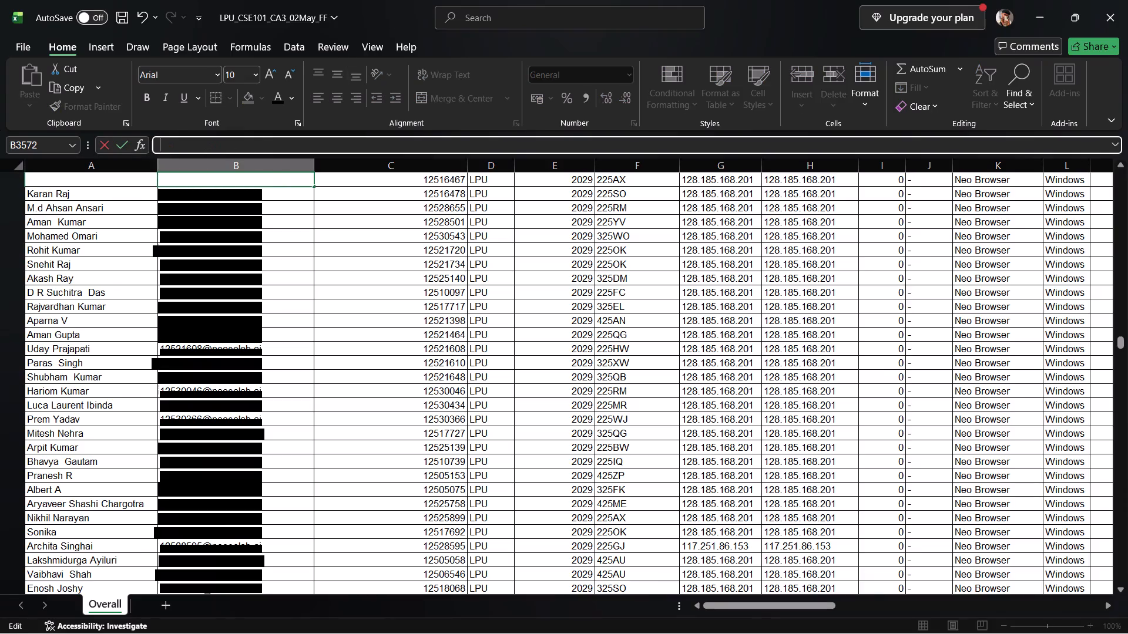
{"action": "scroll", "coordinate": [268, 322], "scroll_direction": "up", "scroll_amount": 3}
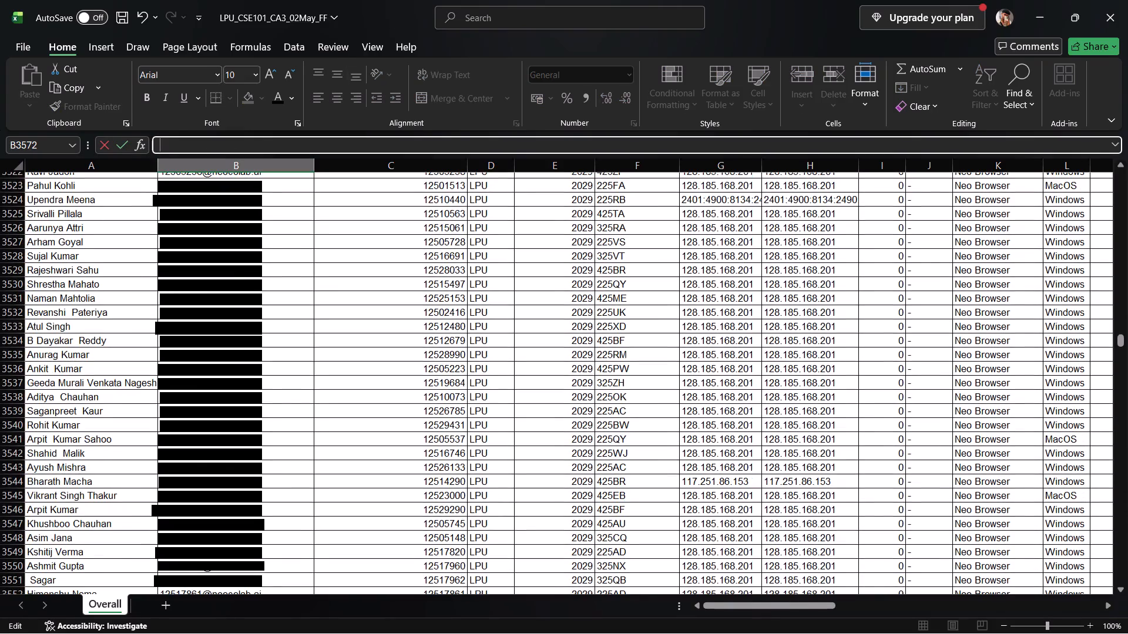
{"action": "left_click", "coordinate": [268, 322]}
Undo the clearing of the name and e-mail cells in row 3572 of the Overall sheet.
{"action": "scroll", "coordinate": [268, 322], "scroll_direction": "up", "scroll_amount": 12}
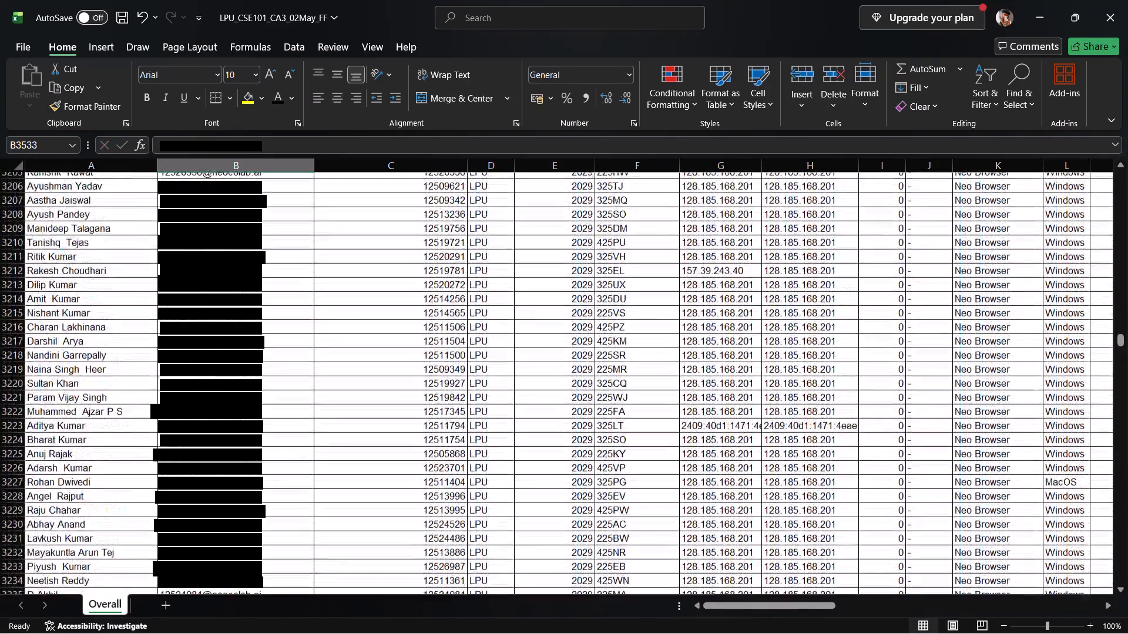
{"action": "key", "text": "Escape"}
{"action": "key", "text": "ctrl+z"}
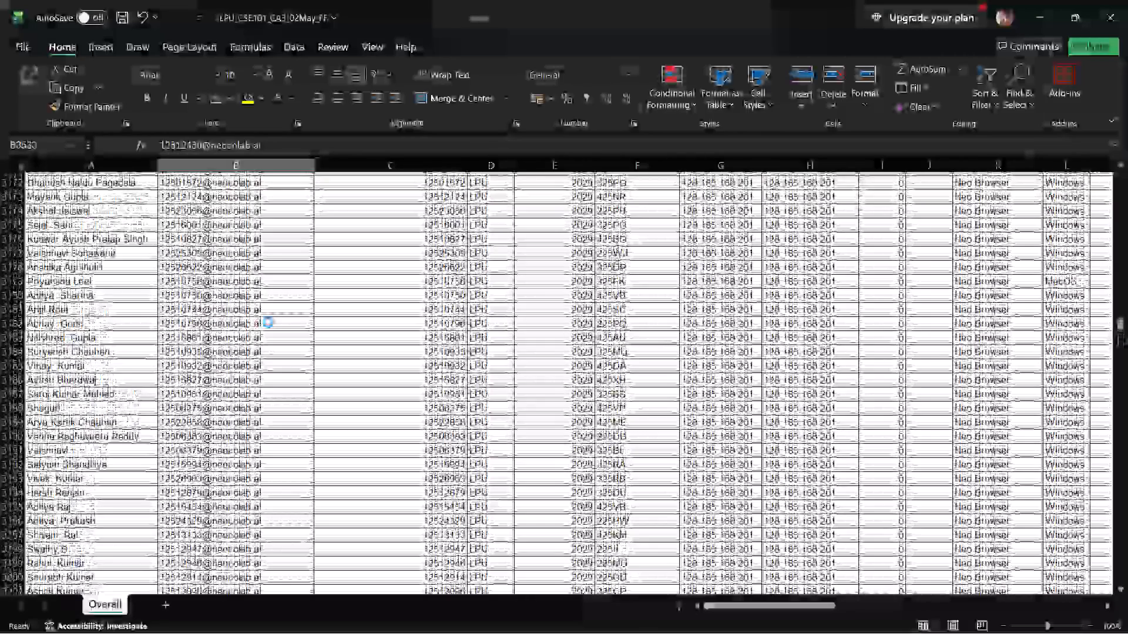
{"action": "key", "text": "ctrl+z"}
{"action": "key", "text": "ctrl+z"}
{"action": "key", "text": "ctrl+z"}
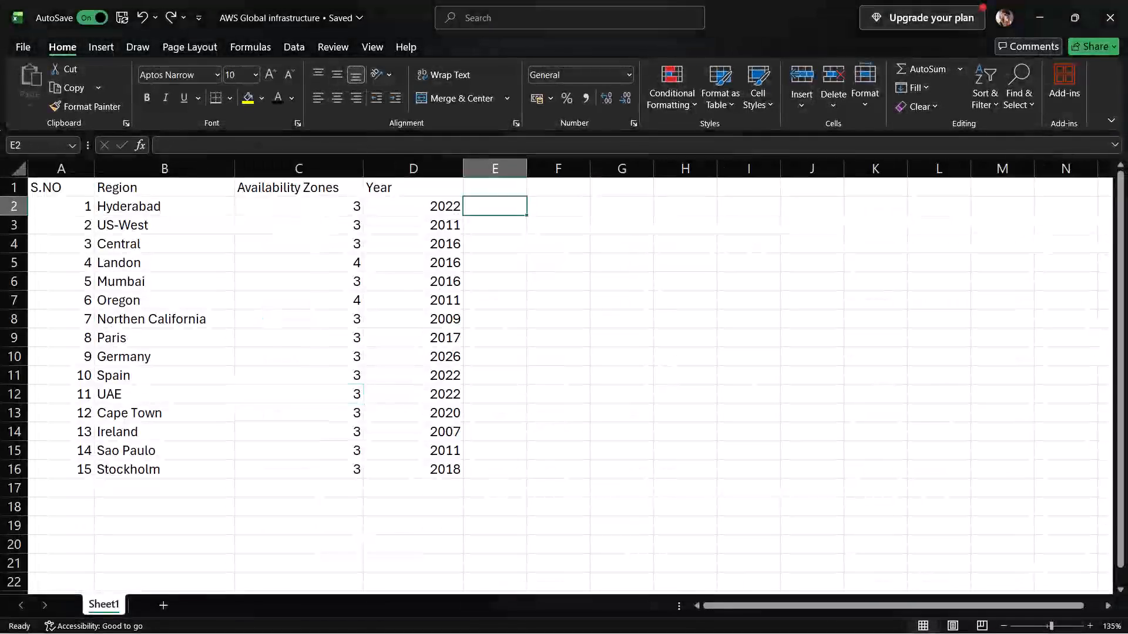
Remove the LPU_CSE101_CA3_02May_FF workbook from the list of recent files.
{"action": "left_click", "coordinate": [15, 43]}
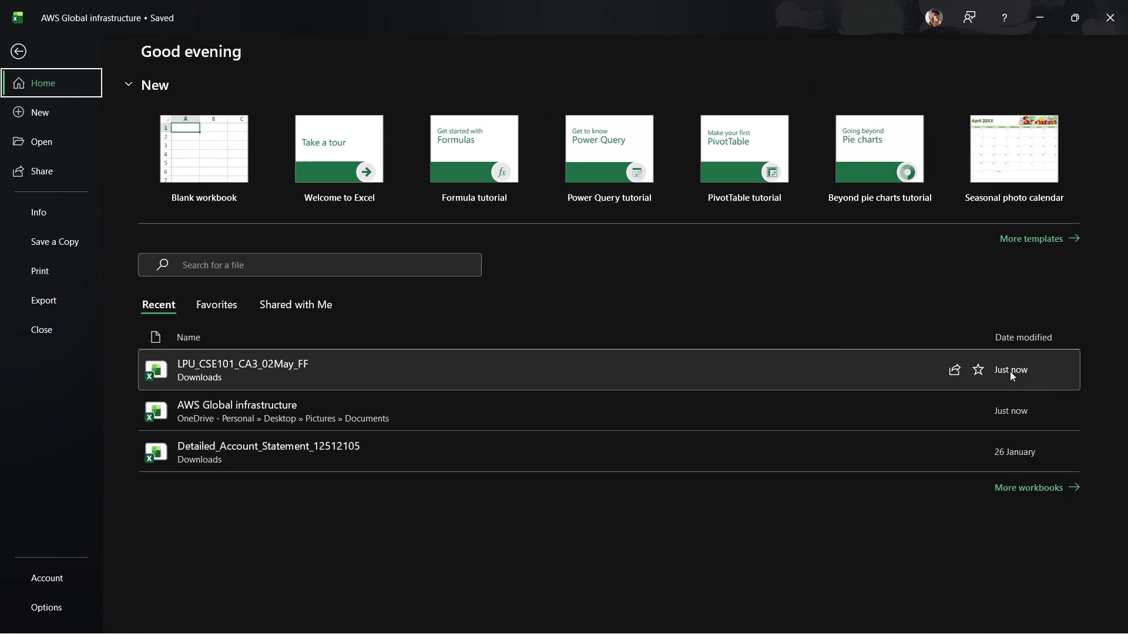
{"action": "right_click", "coordinate": [673, 373]}
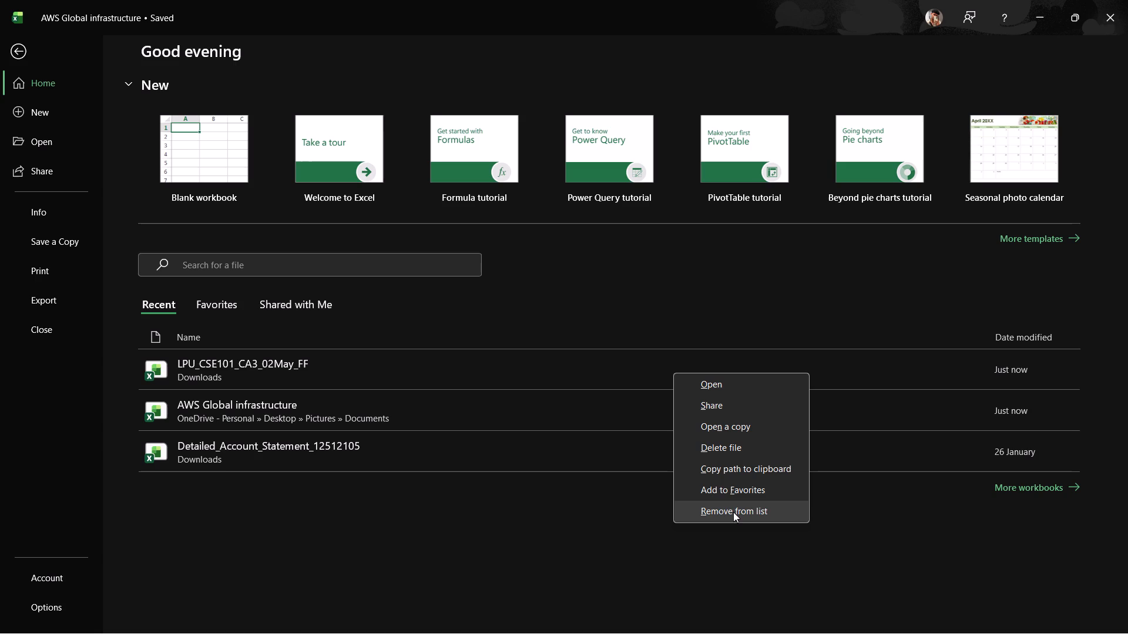
{"action": "left_click", "coordinate": [727, 507]}
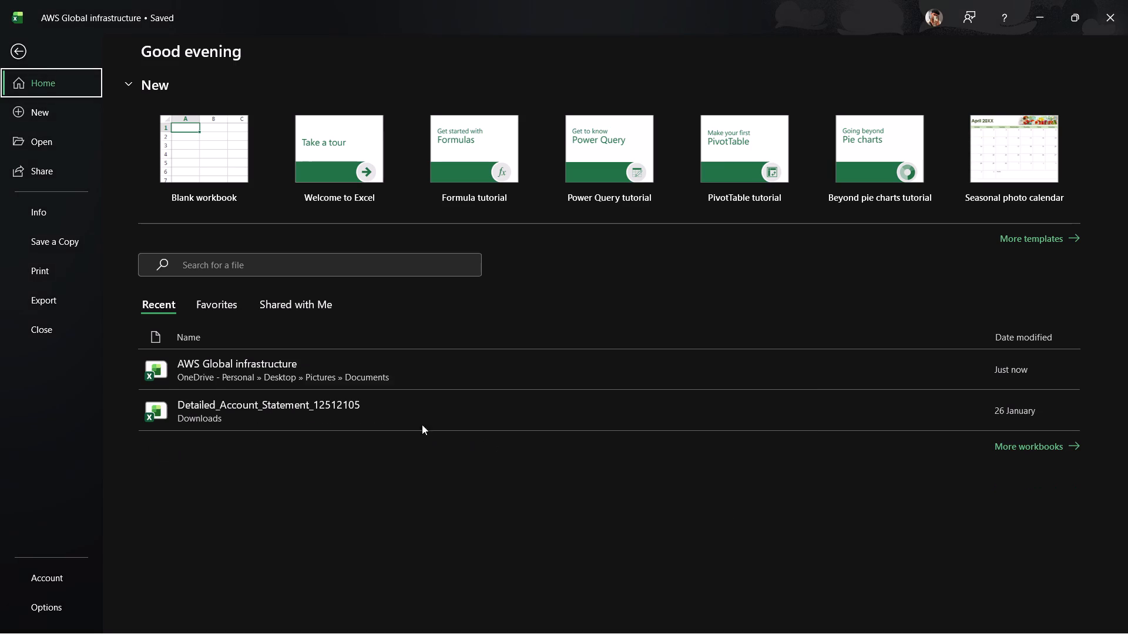
Open the recent Detailed_Account_Statement workbook from Downloads despite its mismatched file format and look through its fee and scholarship entries.
{"action": "double_click", "coordinate": [412, 405]}
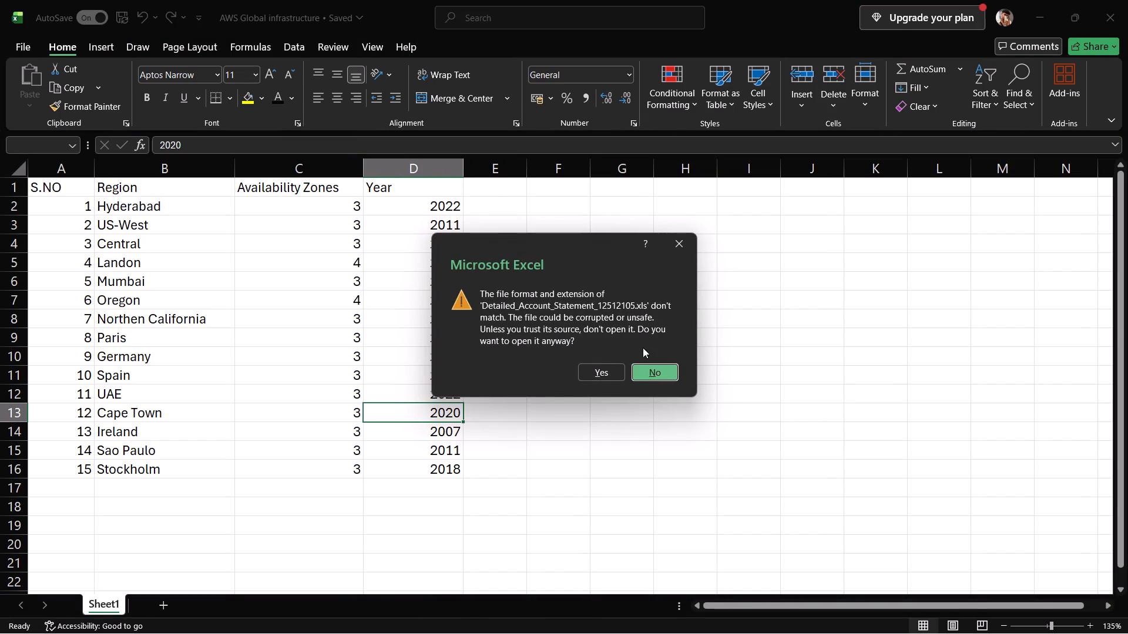
{"action": "left_click", "coordinate": [621, 372]}
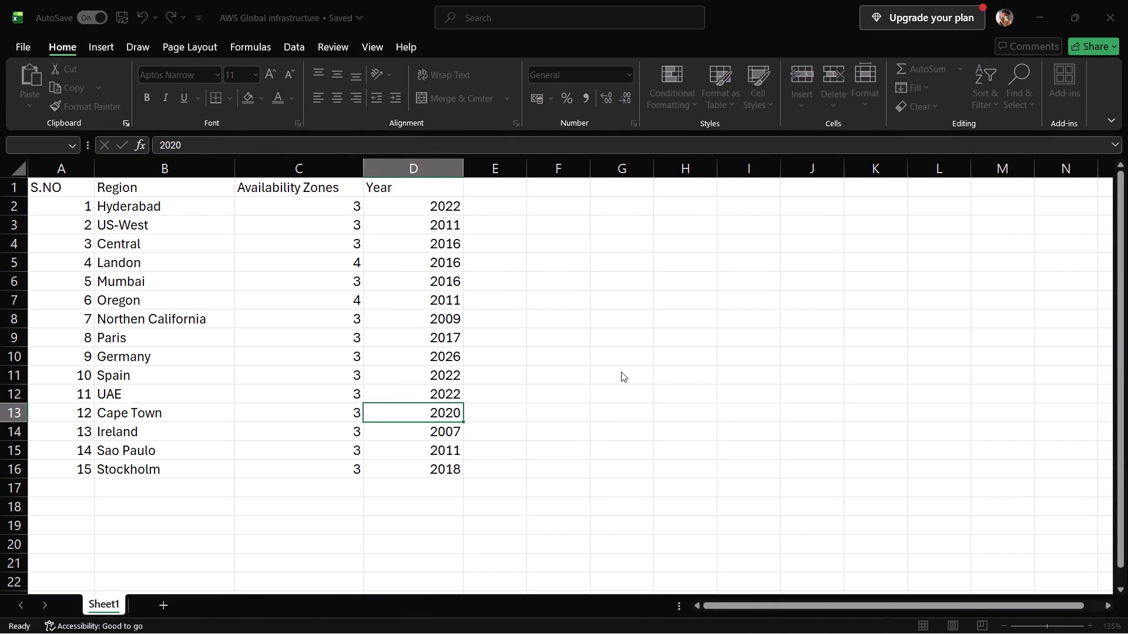
{"action": "scroll", "coordinate": [286, 393], "scroll_direction": "down", "scroll_amount": 6}
{"action": "scroll", "coordinate": [286, 393], "scroll_direction": "up", "scroll_amount": 3}
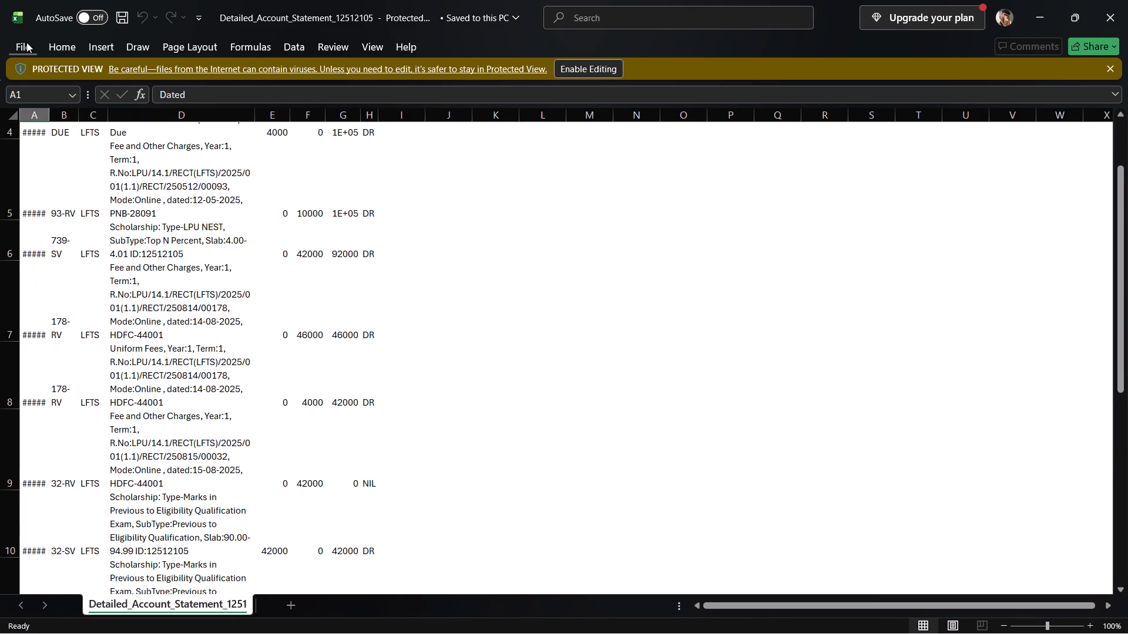
Remove the Detailed_Account_Statement workbook from the list of recent files.
{"action": "left_click", "coordinate": [26, 42]}
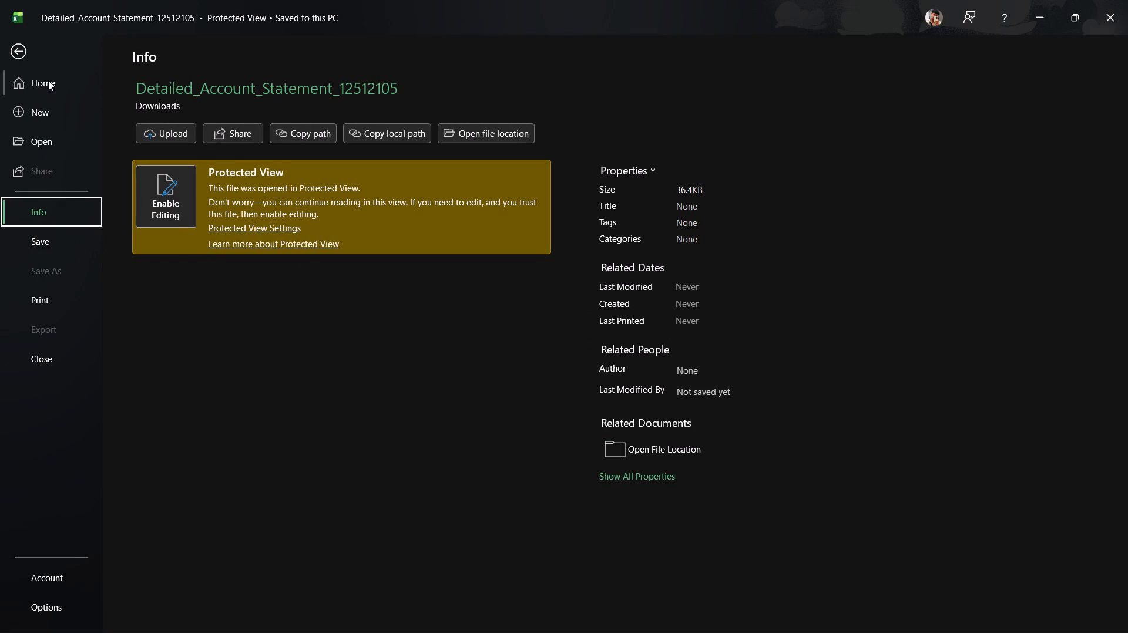
{"action": "left_click", "coordinate": [48, 80]}
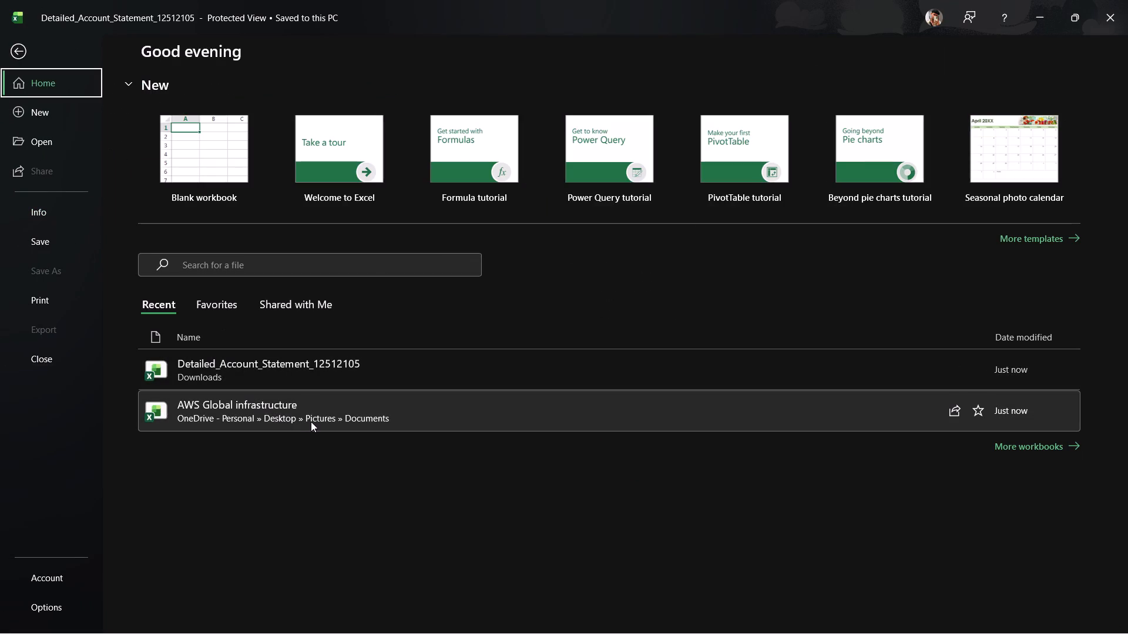
{"action": "right_click", "coordinate": [311, 421]}
{"action": "right_click", "coordinate": [311, 421]}
{"action": "left_click", "coordinate": [288, 478]}
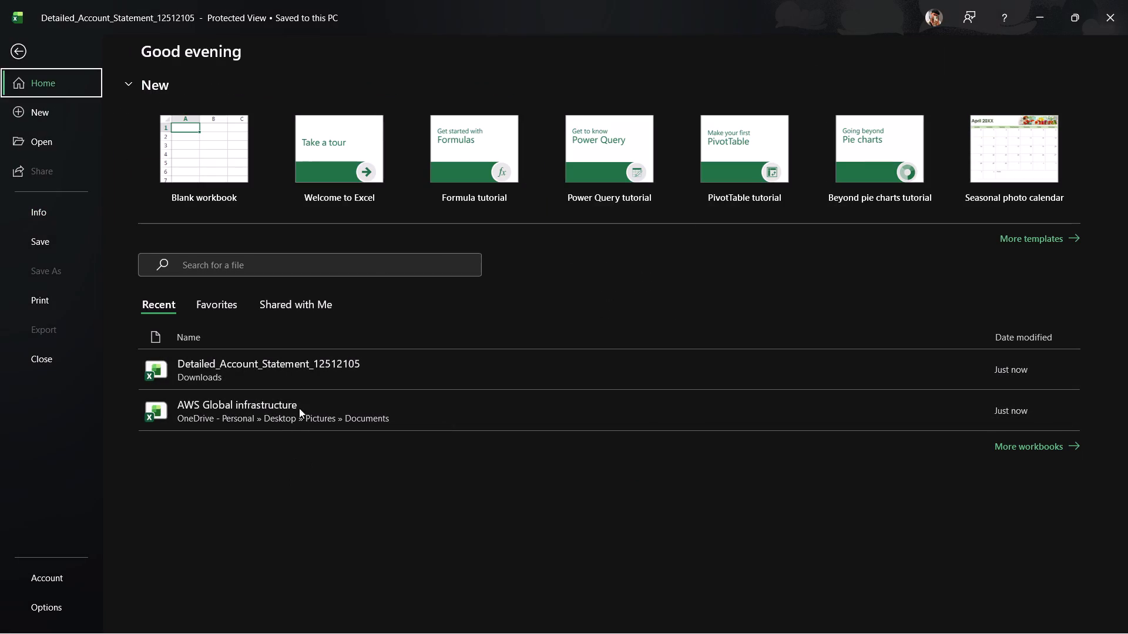
{"action": "right_click", "coordinate": [320, 353]}
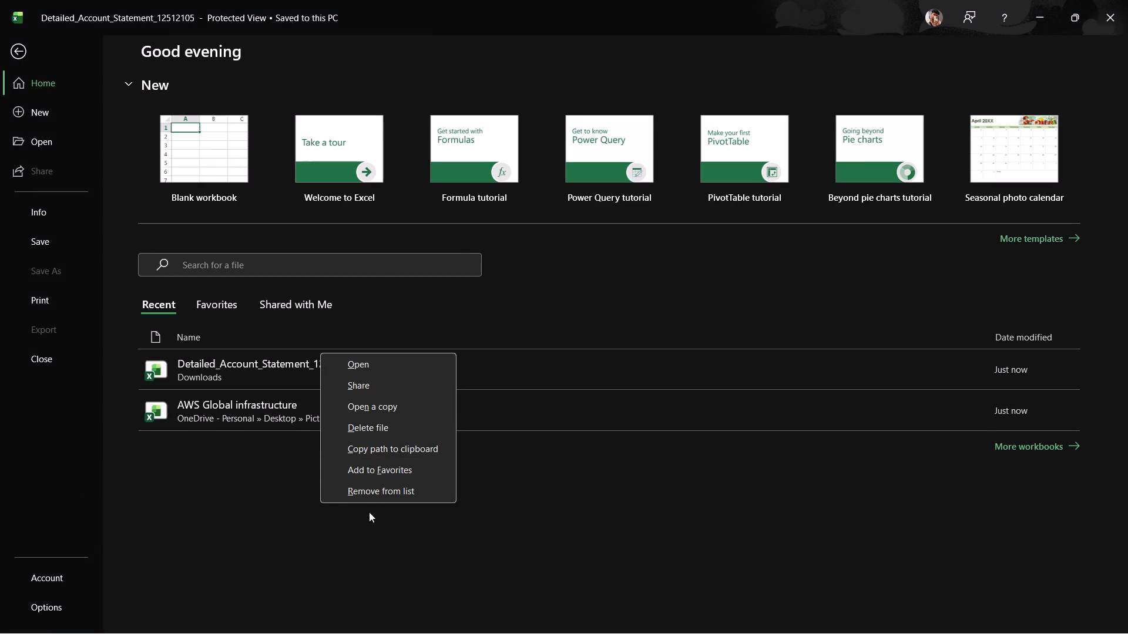
{"action": "left_click", "coordinate": [374, 488]}
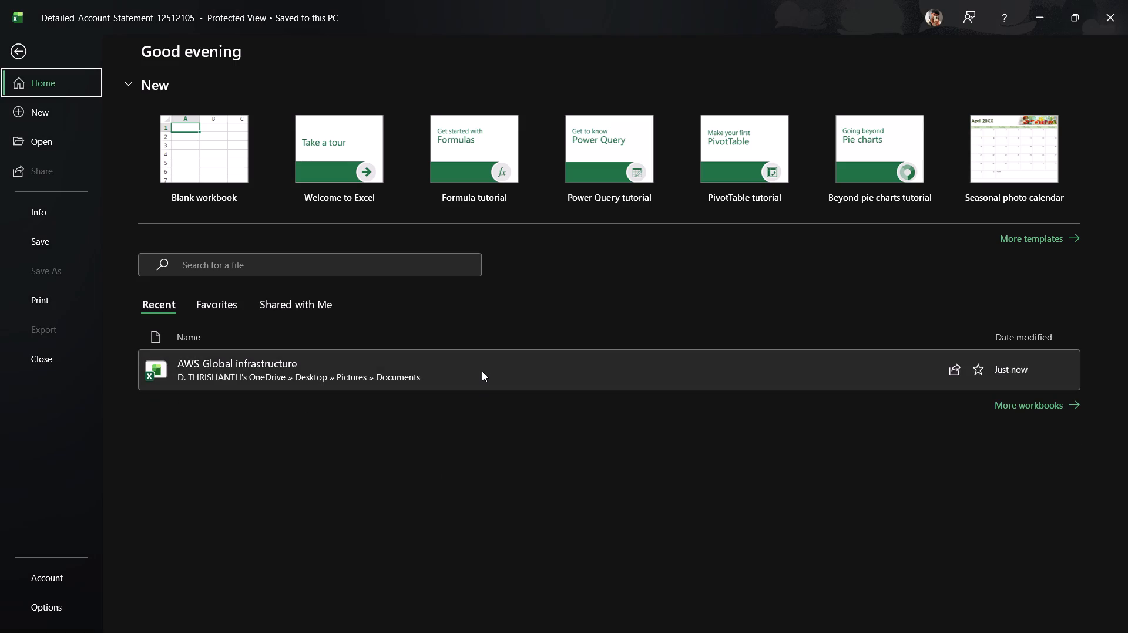
Reopen the AWS Global infrastructure workbook from the recent files.
{"action": "double_click", "coordinate": [481, 371]}
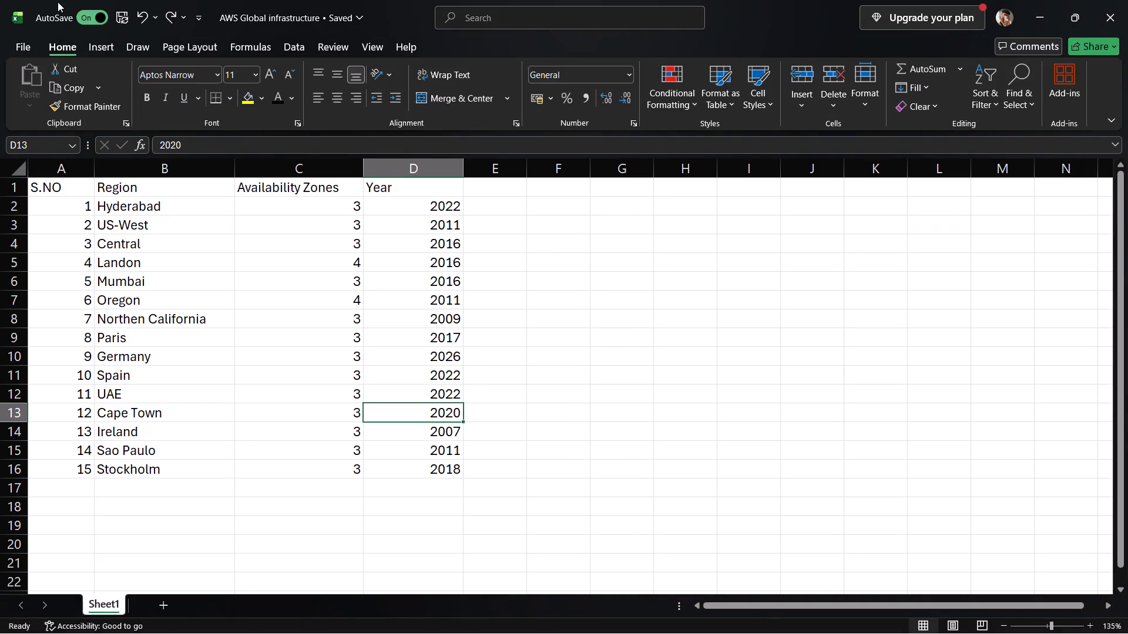
Check the recent and favorite file lists and return to the AWS Global infrastructure workbook.
{"action": "left_click", "coordinate": [26, 41]}
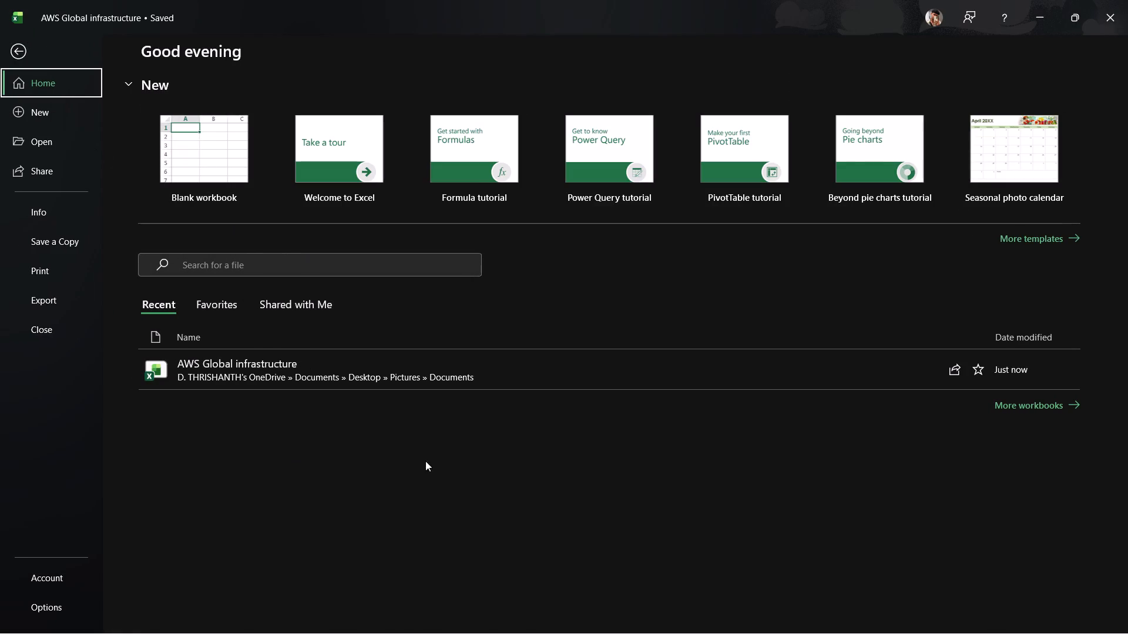
{"action": "left_click", "coordinate": [521, 444]}
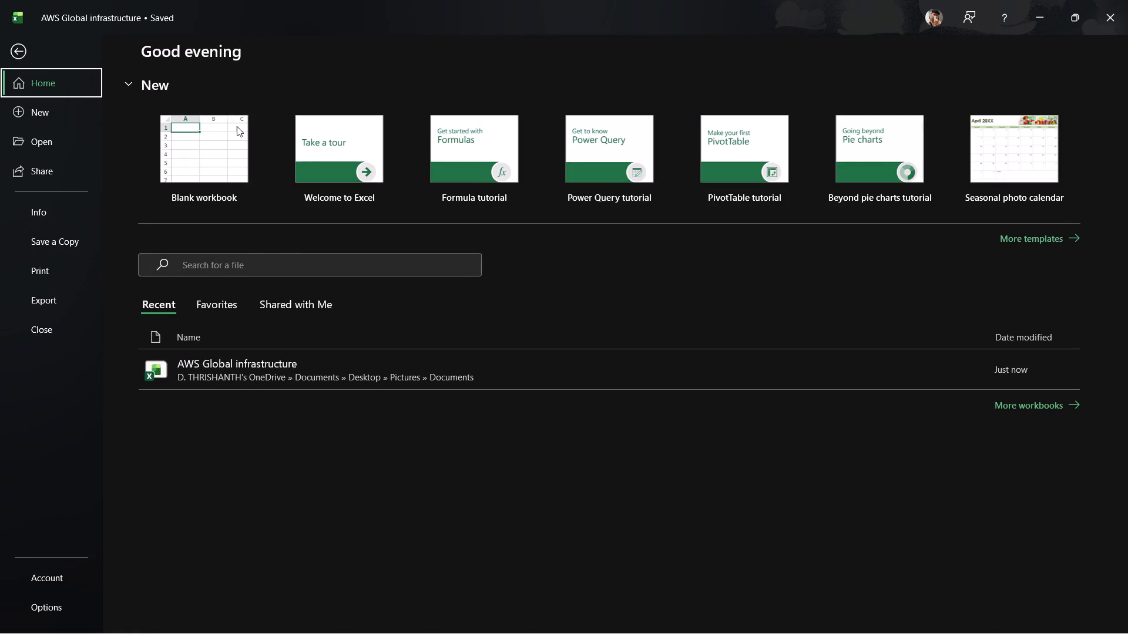
{"action": "left_click", "coordinate": [220, 308]}
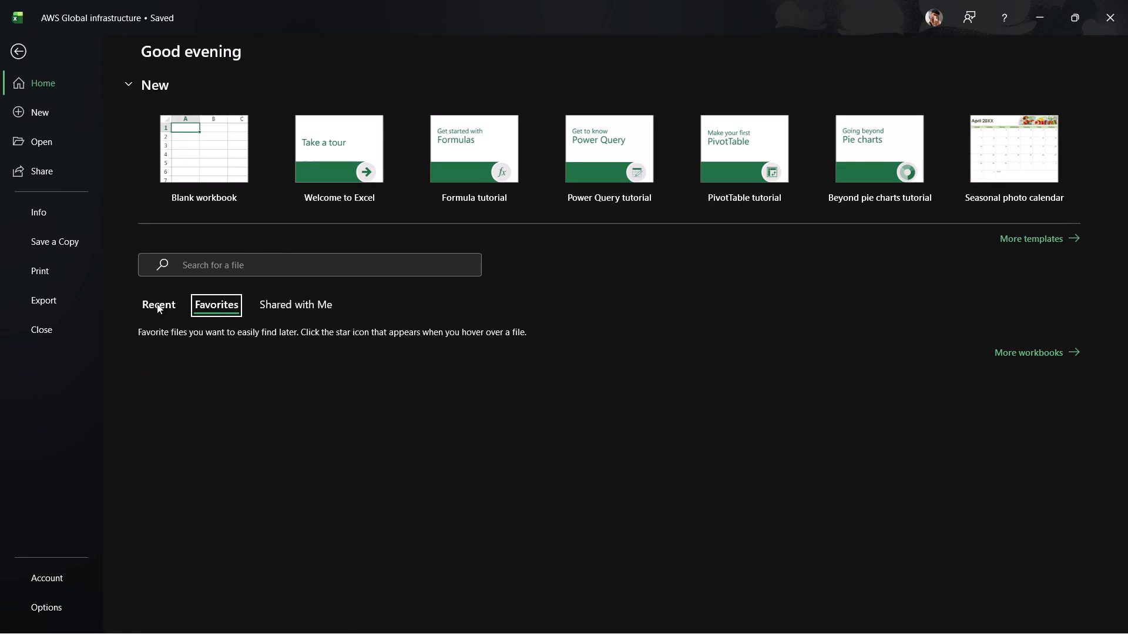
{"action": "left_click", "coordinate": [157, 303]}
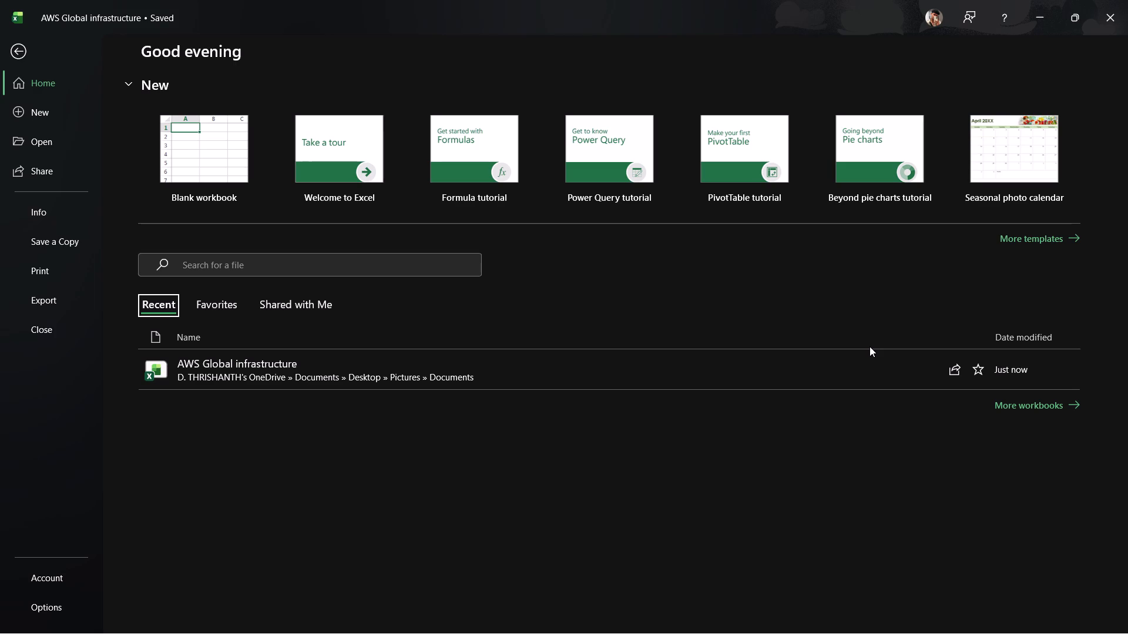
{"action": "double_click", "coordinate": [805, 376]}
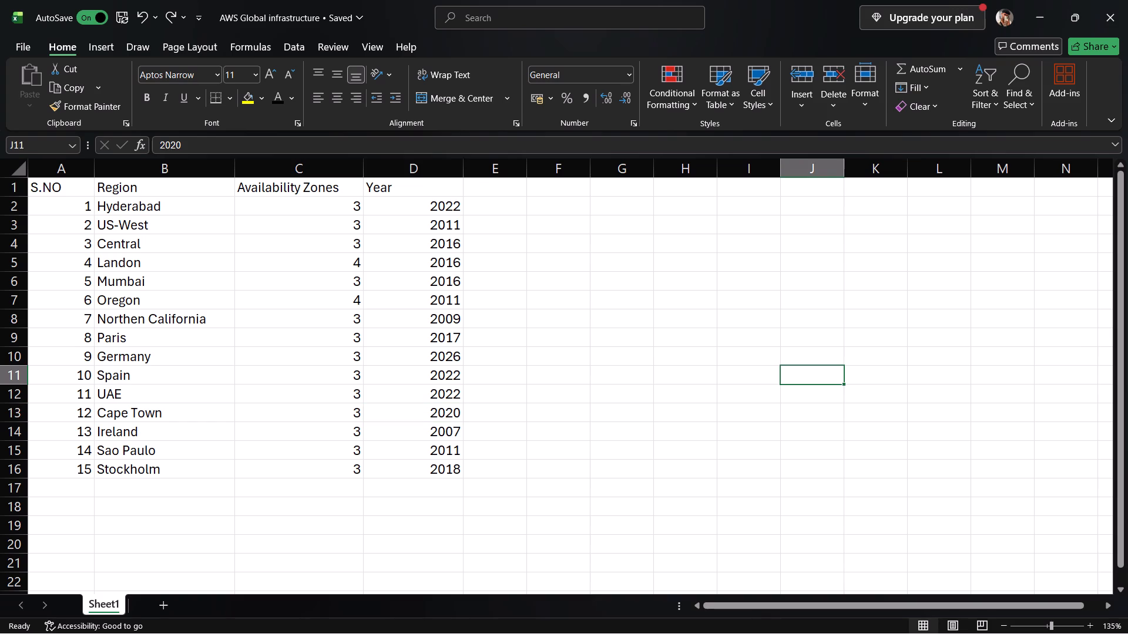
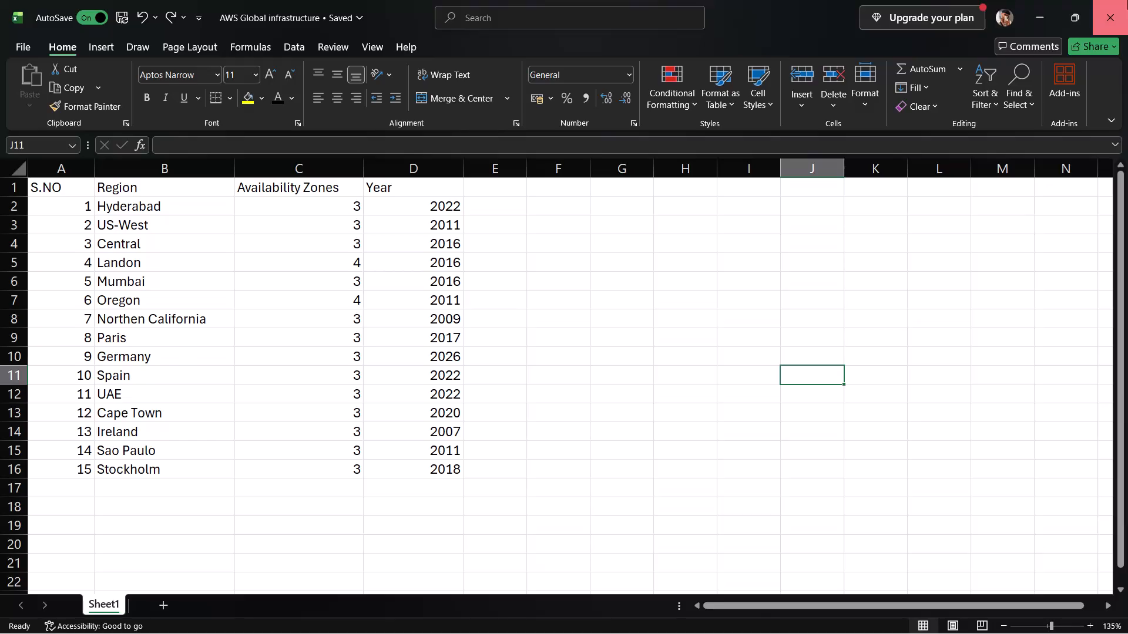
Close the AWS Global infrastructure, Detailed_Account_Statement and LPU_CSE101_CA3_02May_FF workbooks, discarding the changes to the last one.
{"action": "left_click", "coordinate": [1127, 0]}
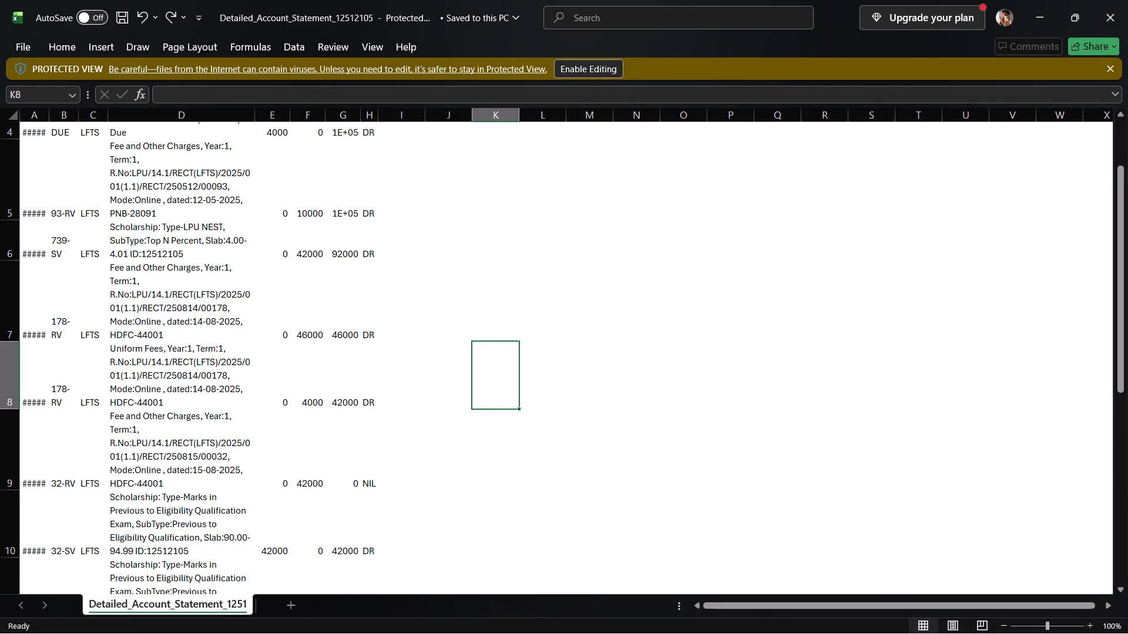
{"action": "left_click", "coordinate": [1120, 14]}
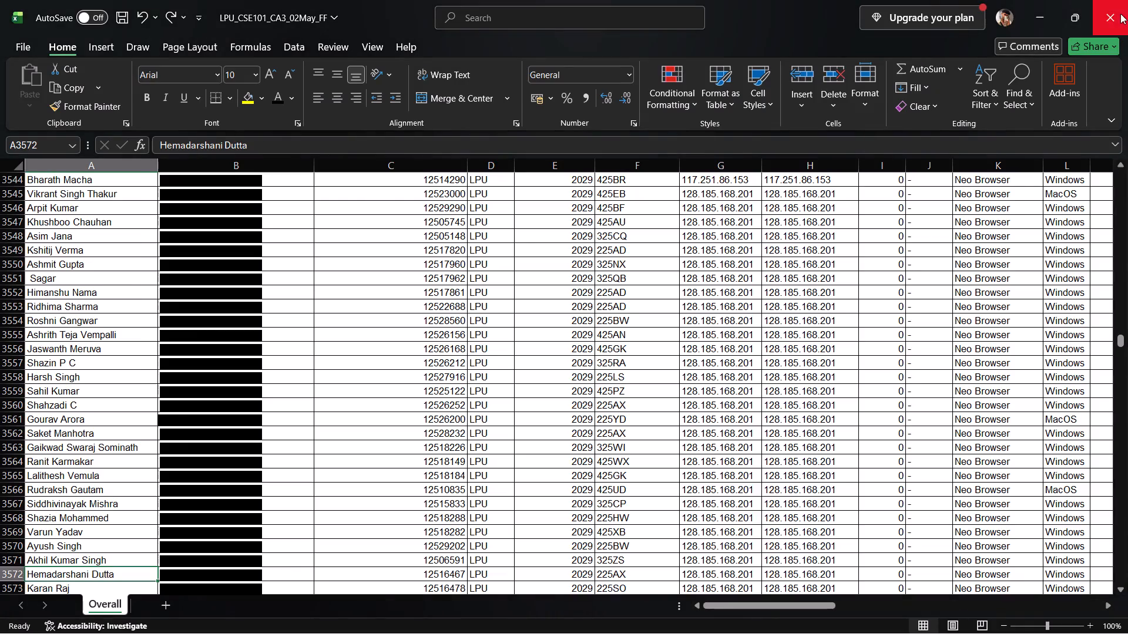
{"action": "left_click", "coordinate": [1116, 14]}
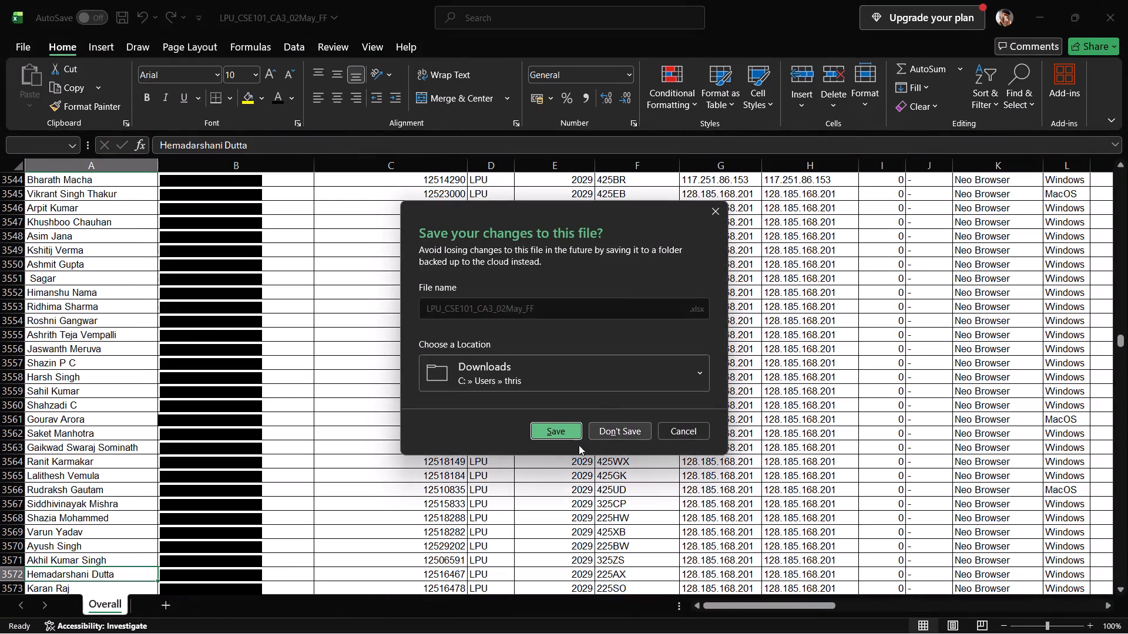
{"action": "left_click", "coordinate": [622, 433]}
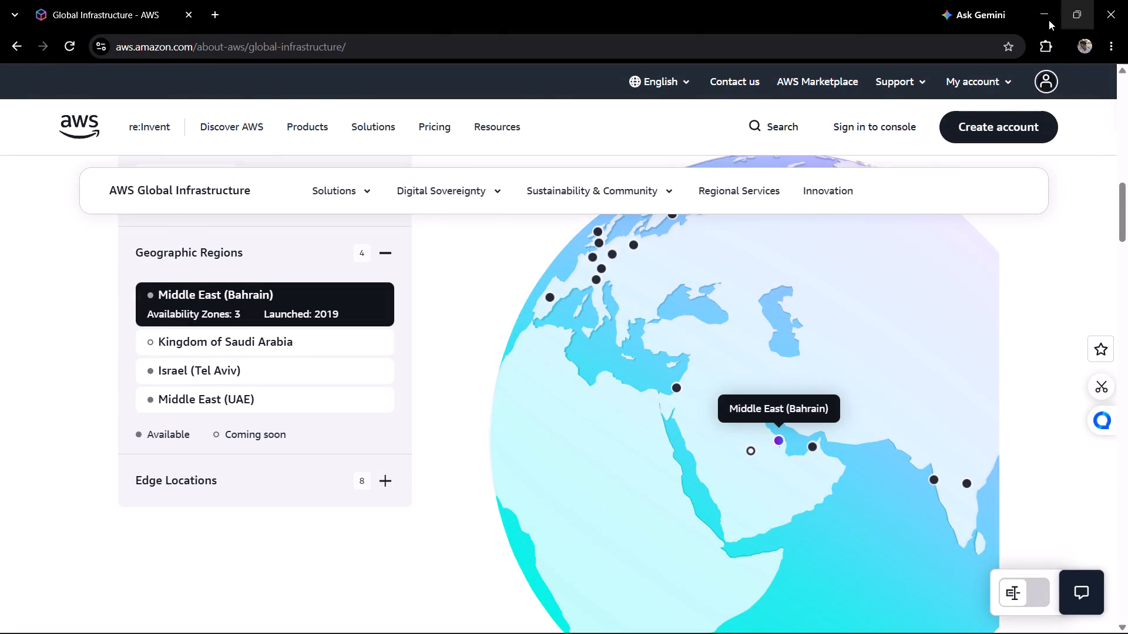
Close the browser window showing the AWS Global Infrastructure page.
{"action": "left_click", "coordinate": [1117, 5]}
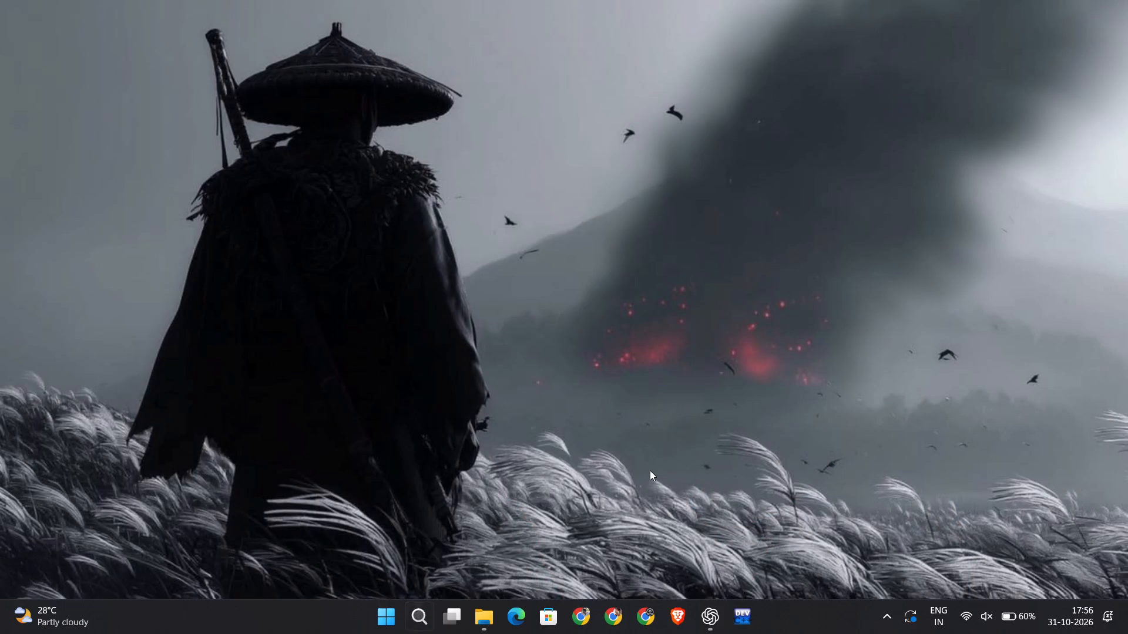
Bring up the Windows shutdown dialog from the desktop and choose Restart as the action.
{"action": "key", "text": "alt+F4"}
{"action": "key", "text": "alt+F4"}
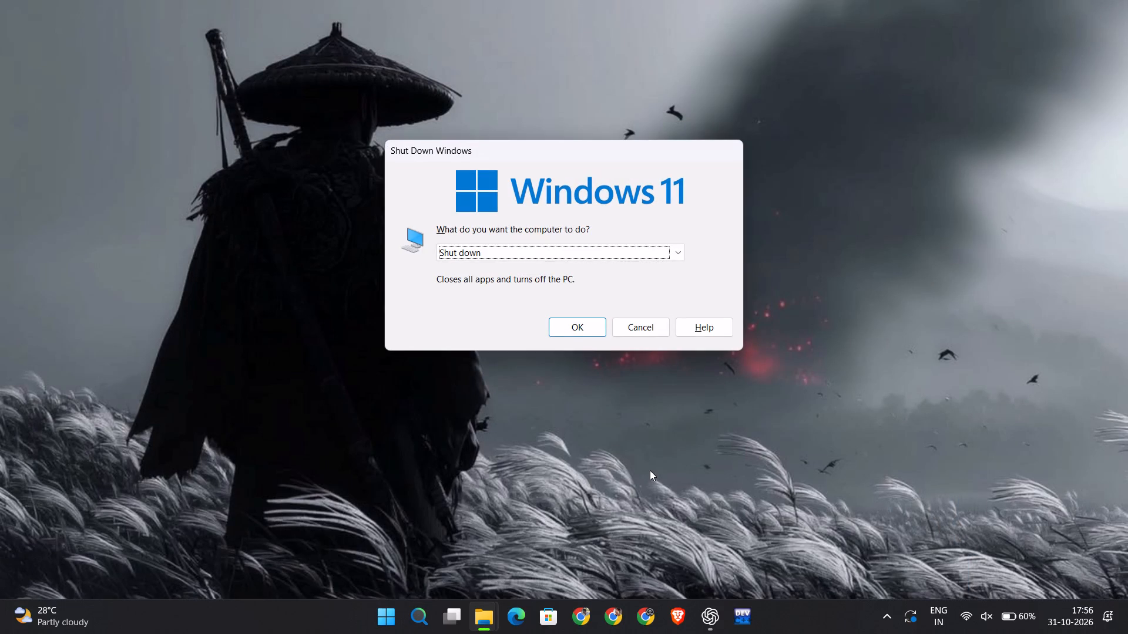
{"action": "key", "text": "Down"}
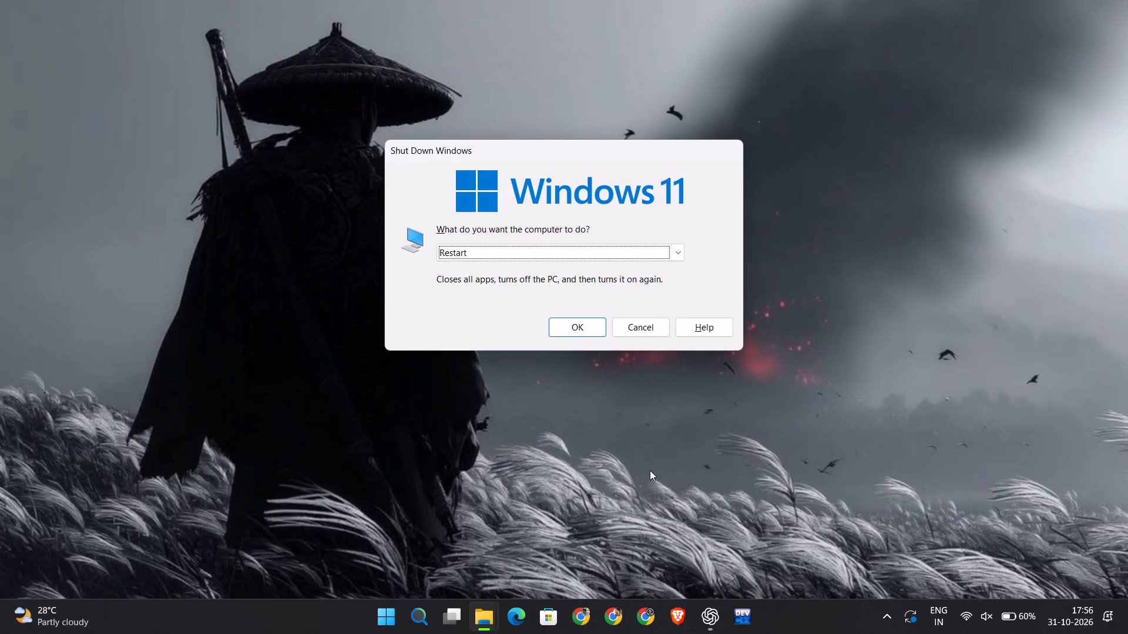